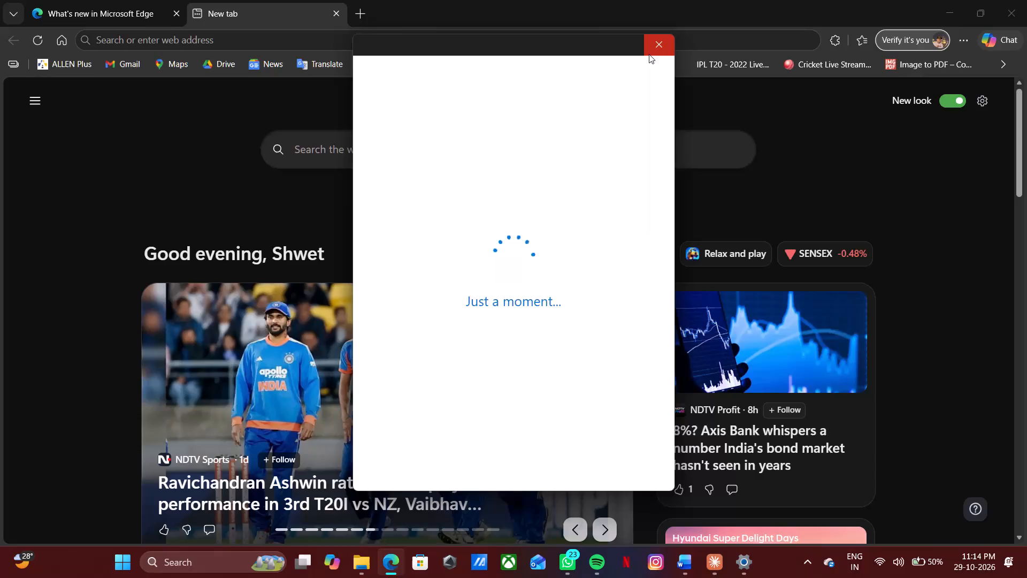
pyautogui.click(649, 54)
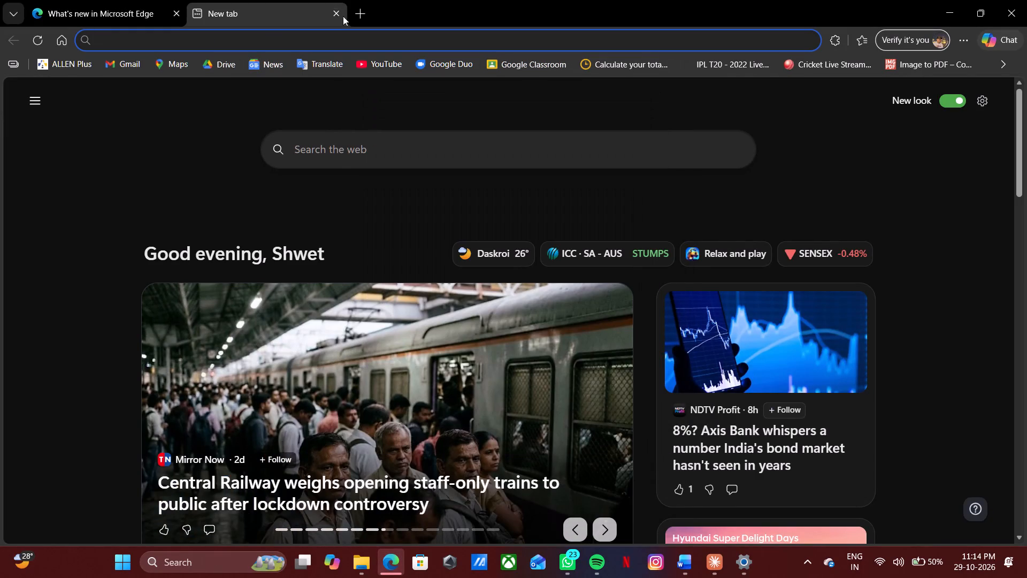
pyautogui.click(336, 16)
pyautogui.click(549, 397)
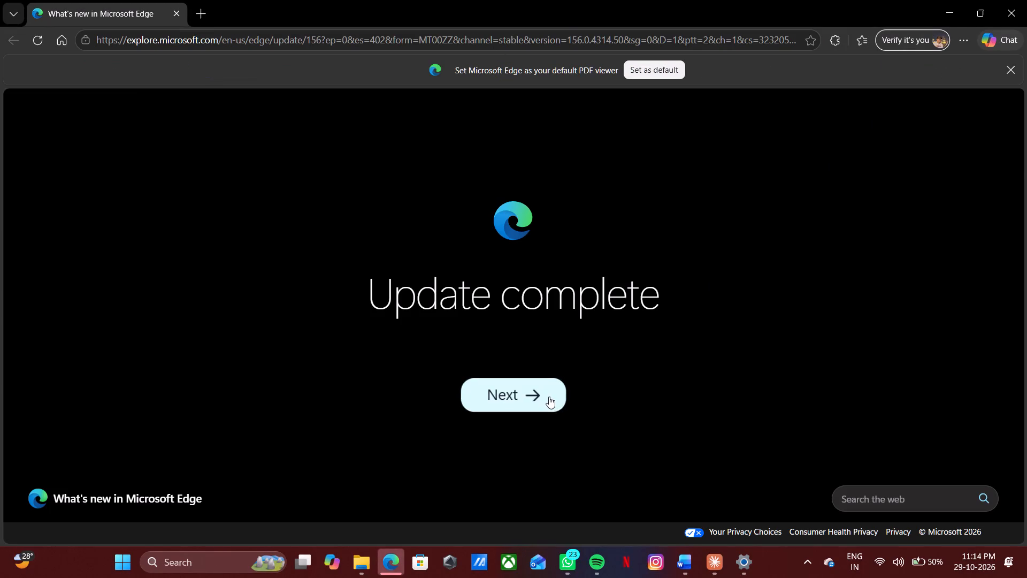
pyautogui.click(551, 447)
pyautogui.tripleClick(551, 448)
pyautogui.tripleClick(551, 448)
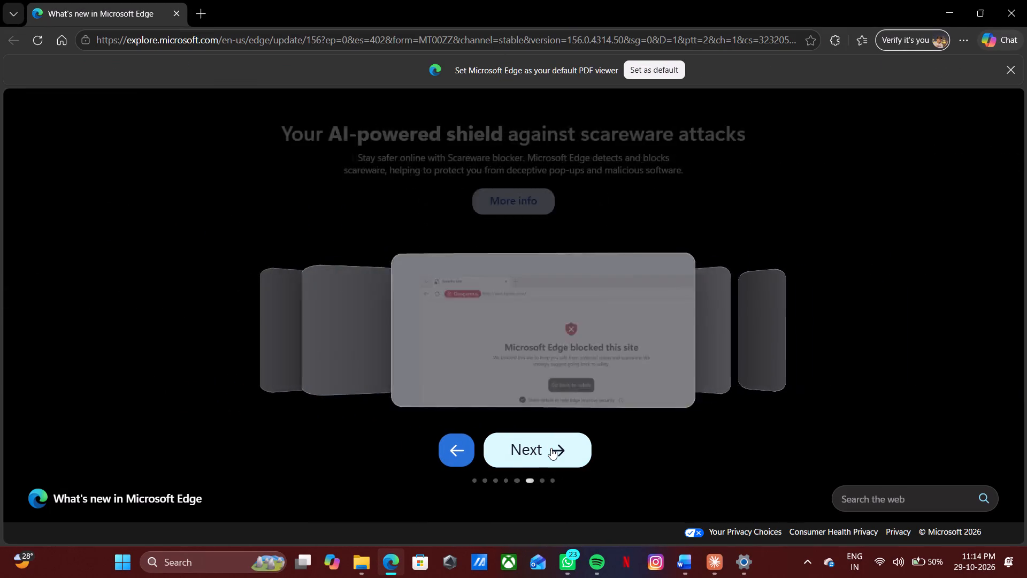
pyautogui.click(551, 448)
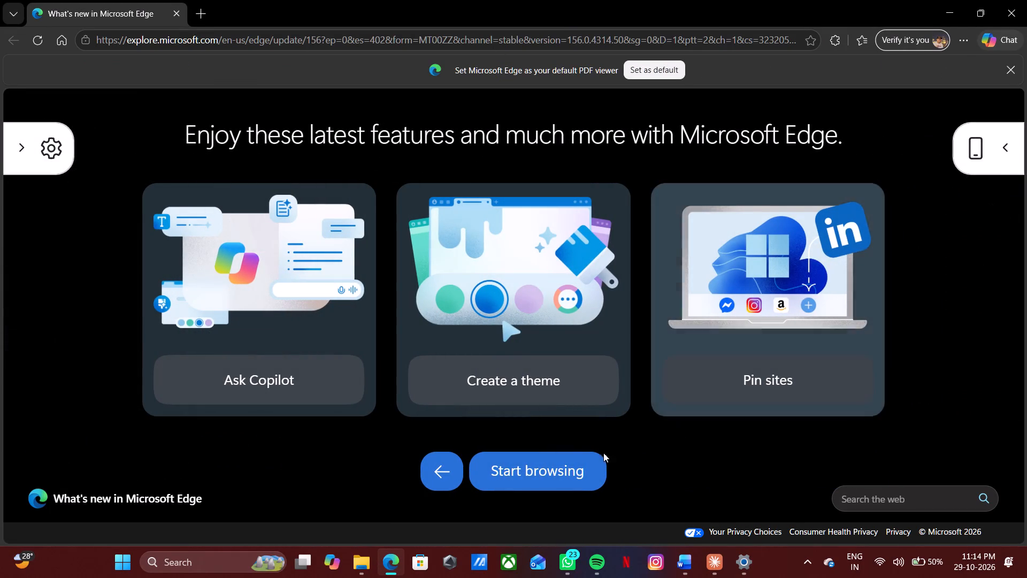
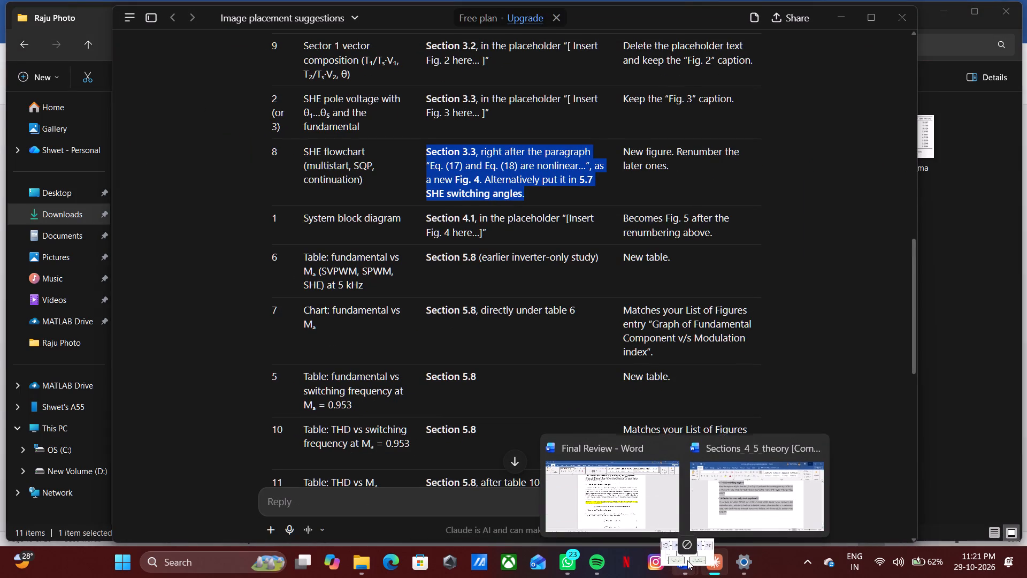
pyautogui.moveTo(687, 560); pyautogui.dragTo(517, 377)
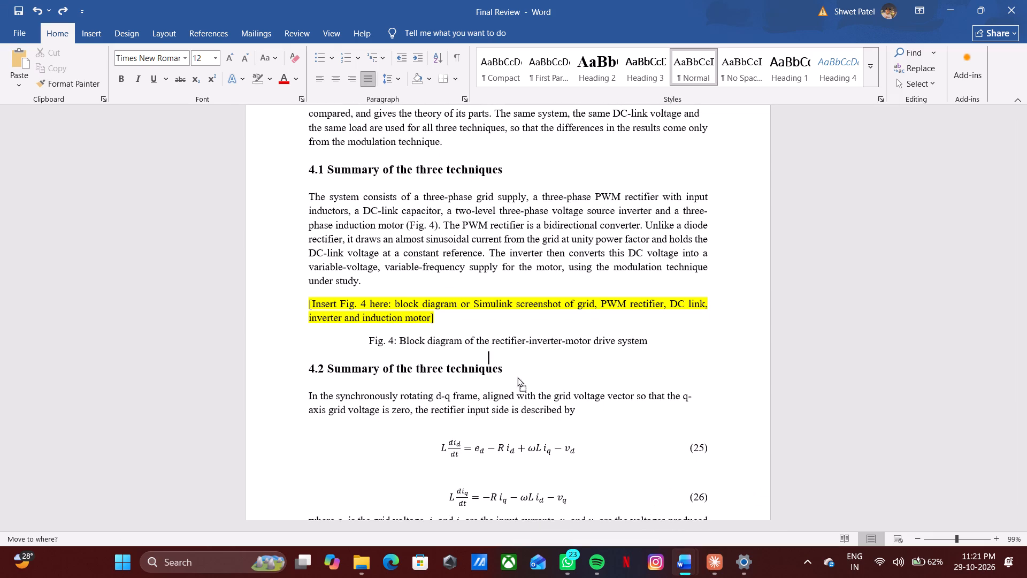
pyautogui.moveTo(517, 377); pyautogui.dragTo(354, 340)
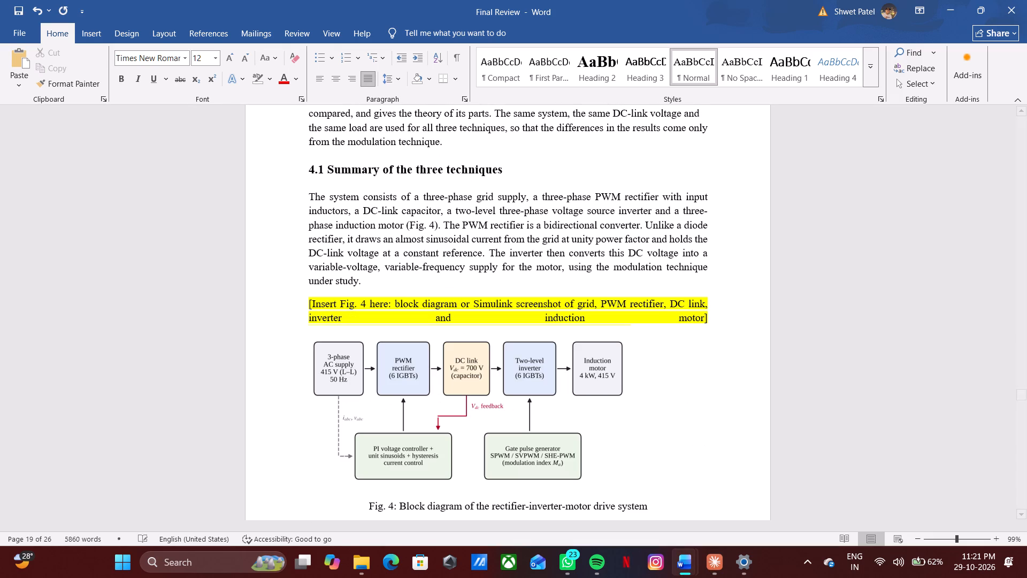
# Delete the highlighted "[Insert Fig. 4 here...]" placeholder text in Section 4.1, keeping the block diagram on its own line.
pyautogui.moveTo(716, 322); pyautogui.dragTo(329, 309)
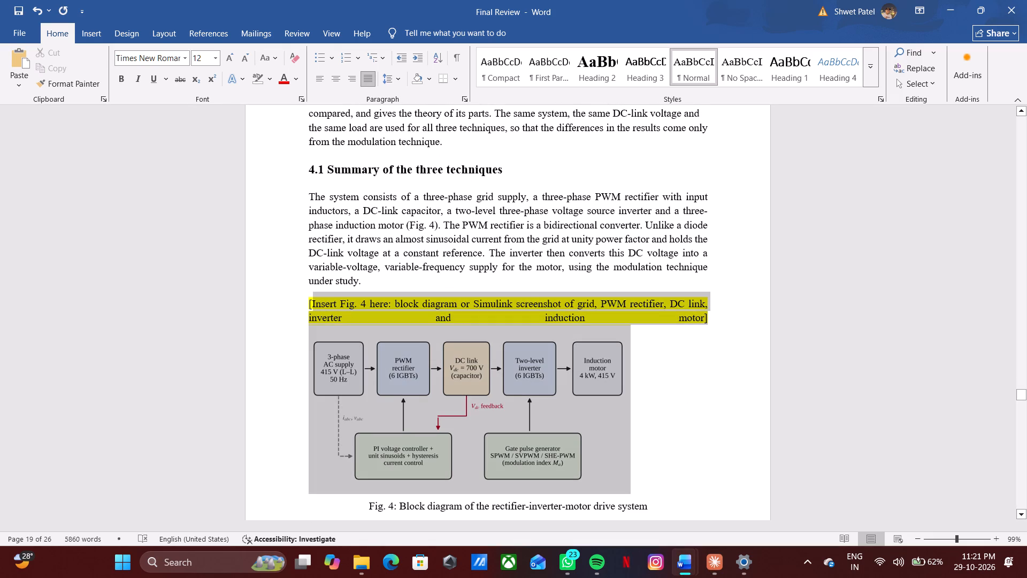
pyautogui.moveTo(329, 309); pyautogui.dragTo(318, 306)
pyautogui.click(660, 352)
pyautogui.moveTo(715, 316); pyautogui.dragTo(533, 302)
pyautogui.click(303, 328)
pyautogui.click(308, 328)
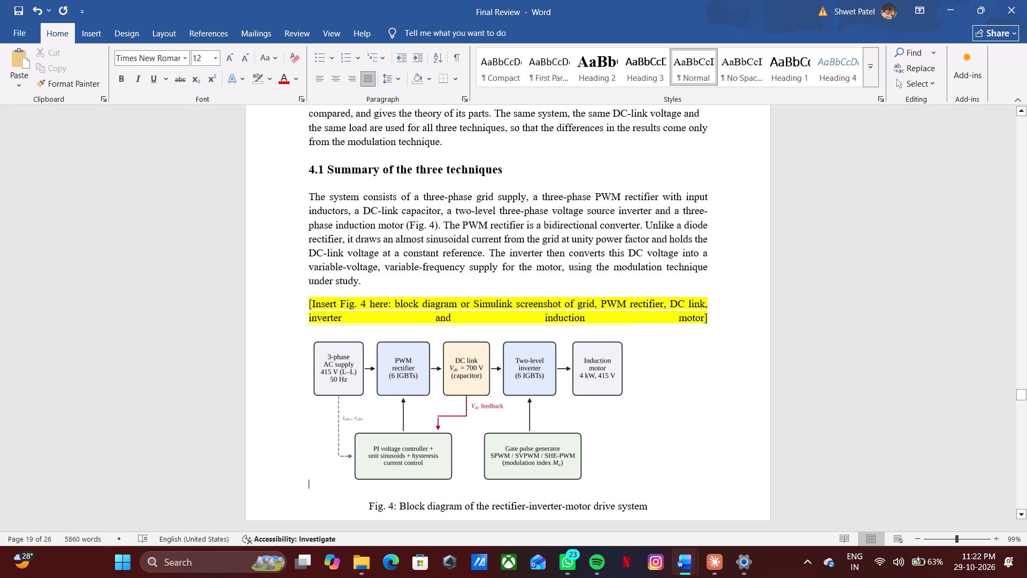
pyautogui.press('BackSpace')
pyautogui.press('BackSpace')
pyautogui.press('BackSpace')
pyautogui.press('BackSpace')
pyautogui.press('BackSpace')
pyautogui.press('BackSpace')
pyautogui.press('BackSpace')
pyautogui.press('BackSpace')
pyautogui.press('BackSpace')
pyautogui.press('BackSpace')
pyautogui.press('BackSpace')
pyautogui.press('BackSpace')
pyautogui.press('BackSpace')
pyautogui.press('BackSpace')
pyautogui.press('BackSpace')
pyautogui.press('BackSpace')
pyautogui.press('BackSpace')
pyautogui.press('BackSpace')
pyautogui.press('BackSpace')
pyautogui.press('BackSpace')
pyautogui.press('BackSpace')
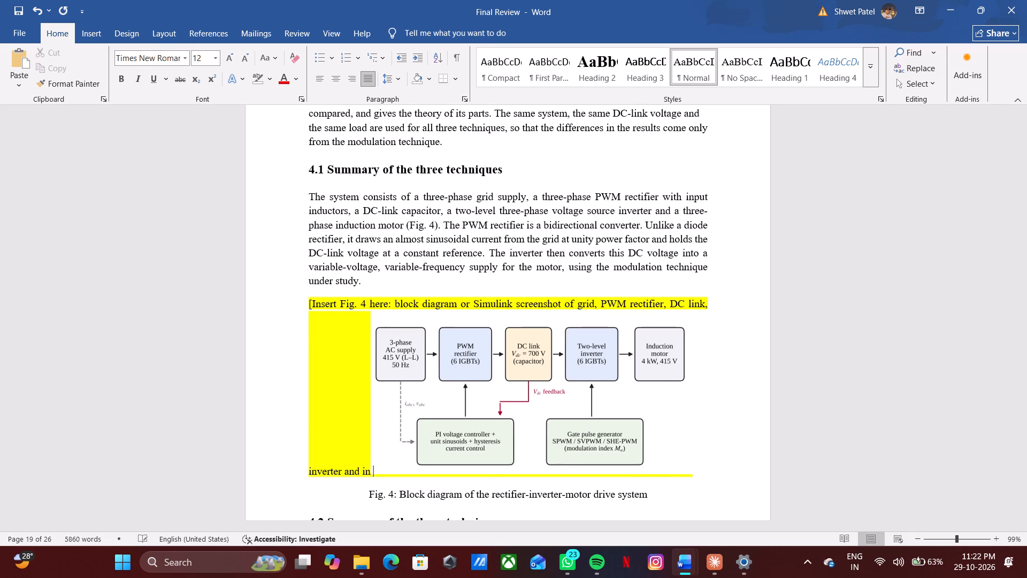
pyautogui.press('BackSpace')
pyautogui.press('BackSpace')
pyautogui.press('BackSpace')
pyautogui.press('BackSpace')
pyautogui.press('BackSpace')
pyautogui.press('BackSpace')
pyautogui.press('BackSpace')
pyautogui.press('BackSpace')
pyautogui.press('BackSpace')
pyautogui.press('BackSpace')
pyautogui.press('BackSpace')
pyautogui.press('BackSpace')
pyautogui.press('BackSpace')
pyautogui.press('BackSpace')
pyautogui.press('BackSpace')
pyautogui.press('BackSpace')
pyautogui.press('BackSpace')
pyautogui.press('BackSpace')
pyautogui.press('BackSpace')
pyautogui.press('BackSpace')
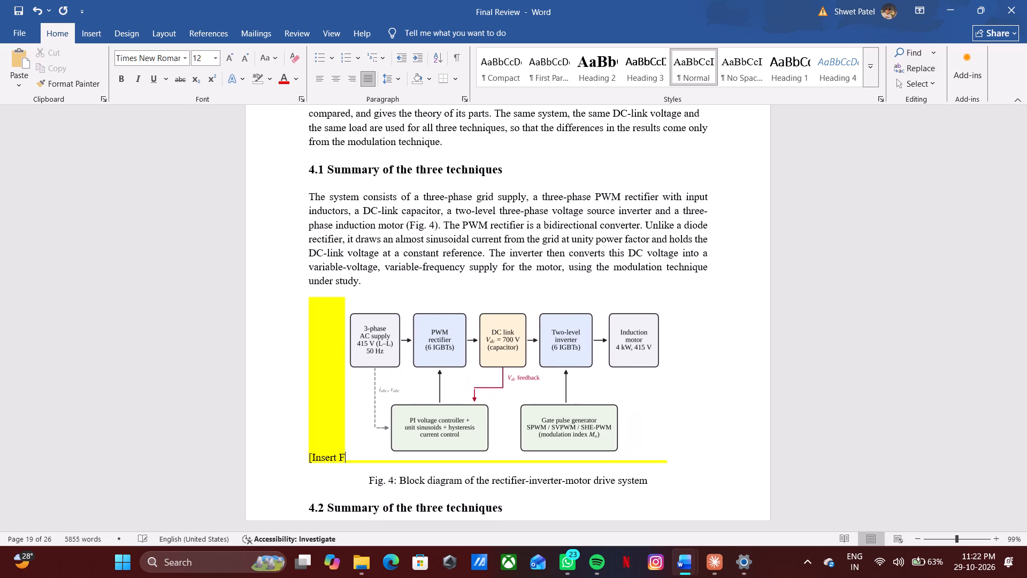
pyautogui.press('BackSpace')
pyautogui.press('BackSpace')
pyautogui.press('BackSpace')
pyautogui.press('BackSpace')
pyautogui.press('BackSpace')
pyautogui.press('BackSpace')
pyautogui.press('BackSpace')
pyautogui.press('BackSpace')
pyautogui.press('BackSpace')
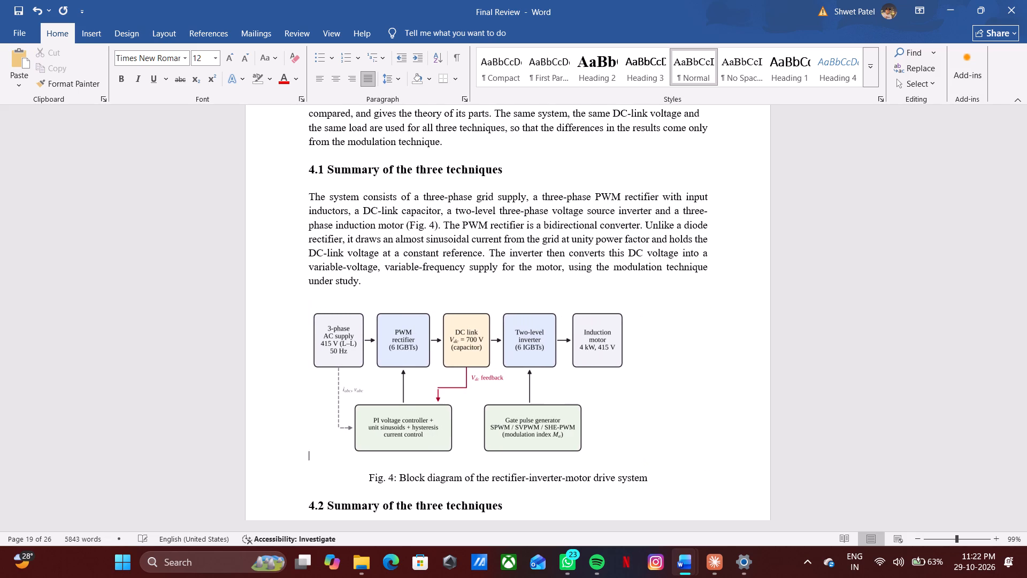
pyautogui.press('BackSpace')
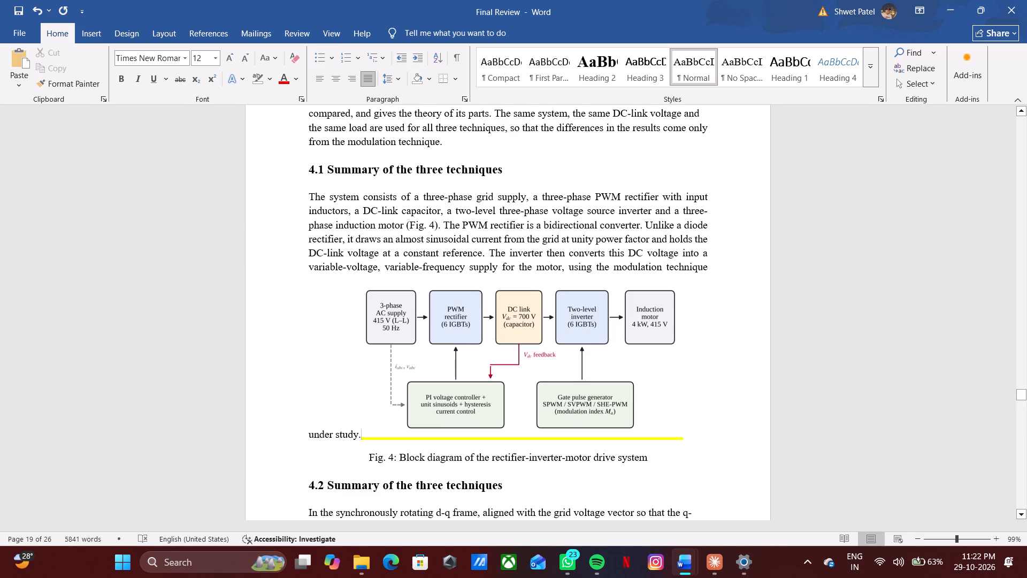
pyautogui.press('Return')
# Join the Fig. 4 caption to the block diagram's line and clear the yellow highlight from the diagram.
pyautogui.scroll(-2, 373, 439)
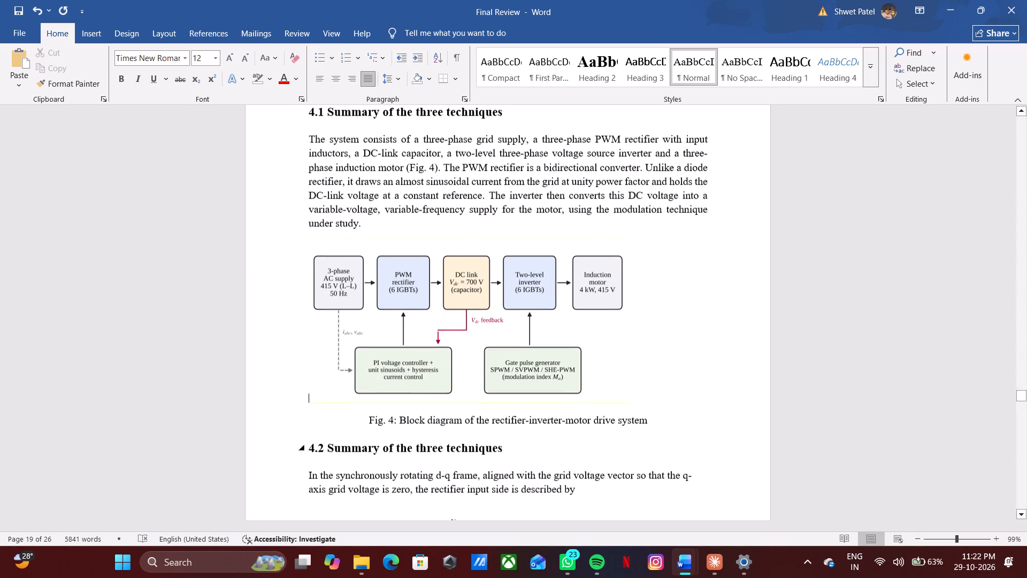
pyautogui.click(347, 410)
pyautogui.press('BackSpace')
pyautogui.press('BackSpace')
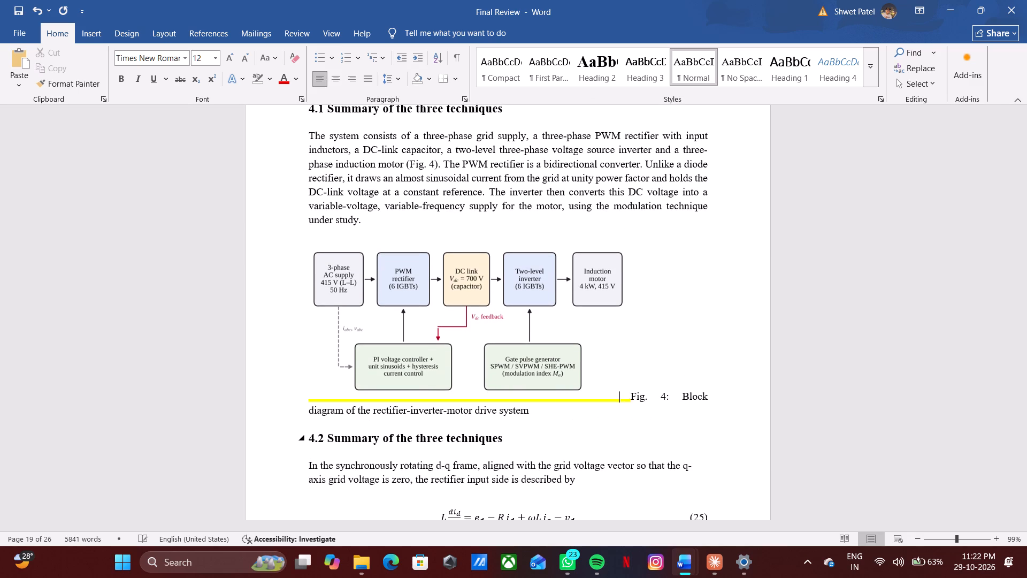
pyautogui.press('BackSpace')
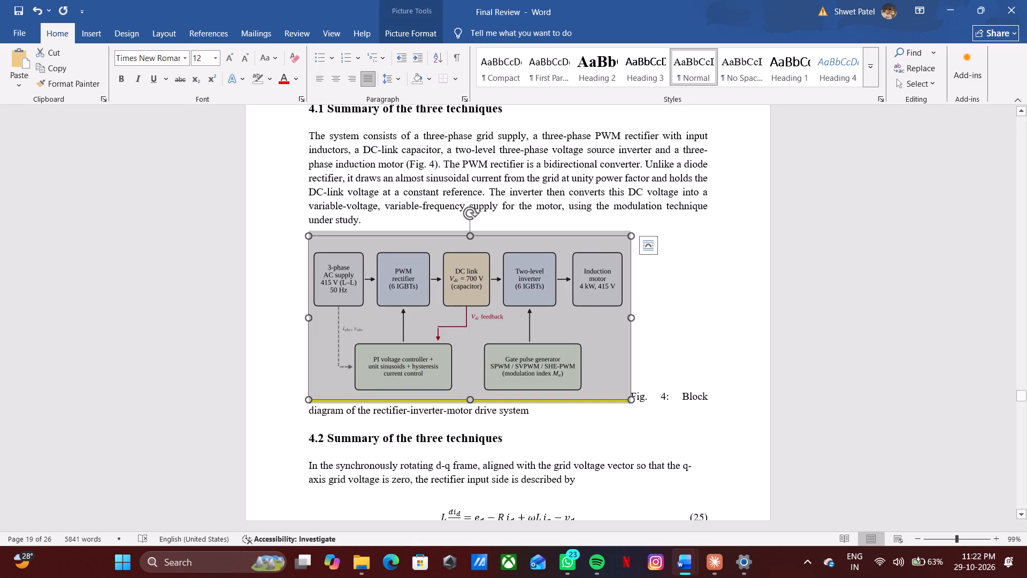
pyautogui.click(261, 77)
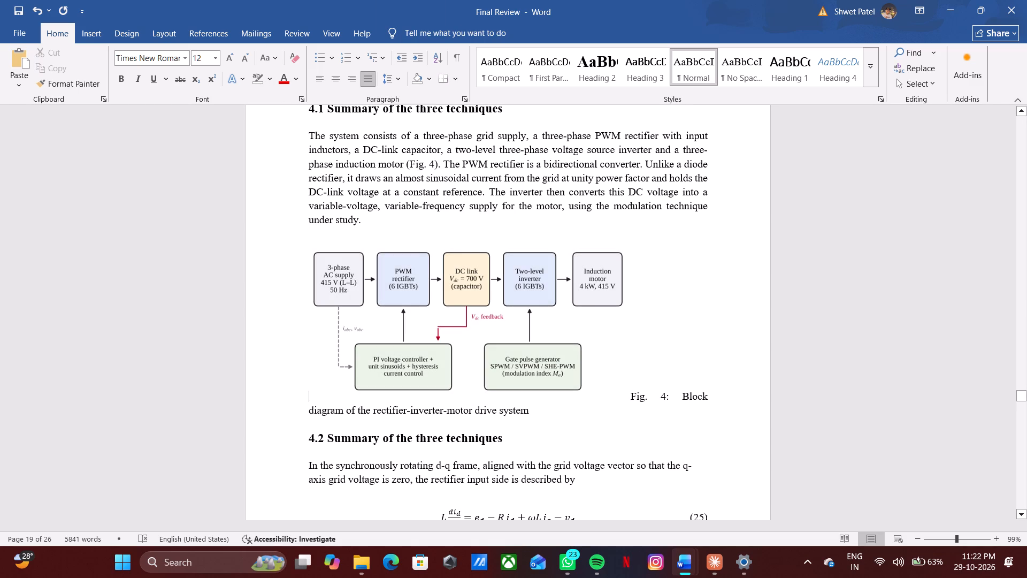
# Put the Fig. 4 caption on its own line below the block diagram.
pyautogui.click(630, 392)
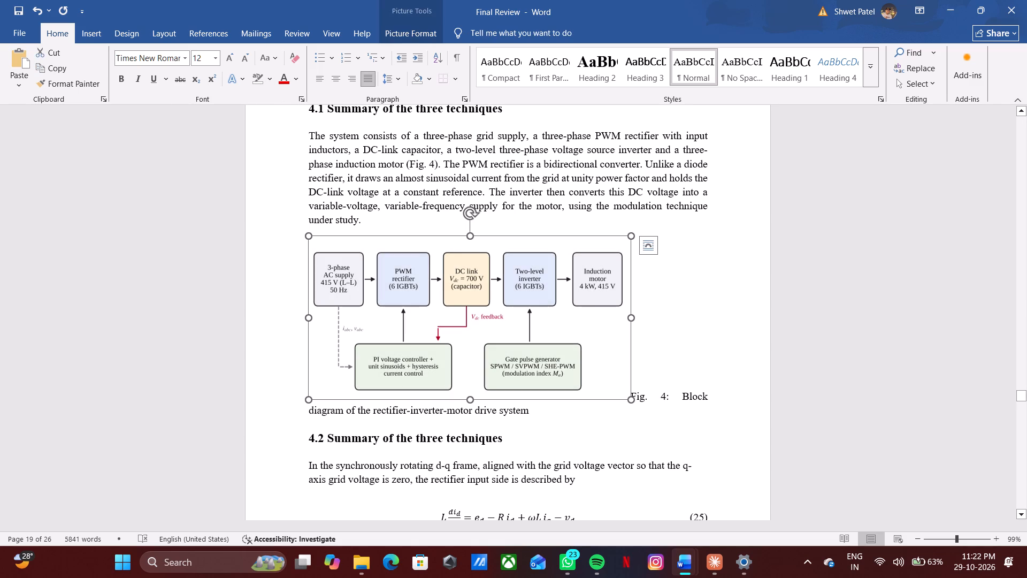
pyautogui.click(633, 387)
pyautogui.click(635, 387)
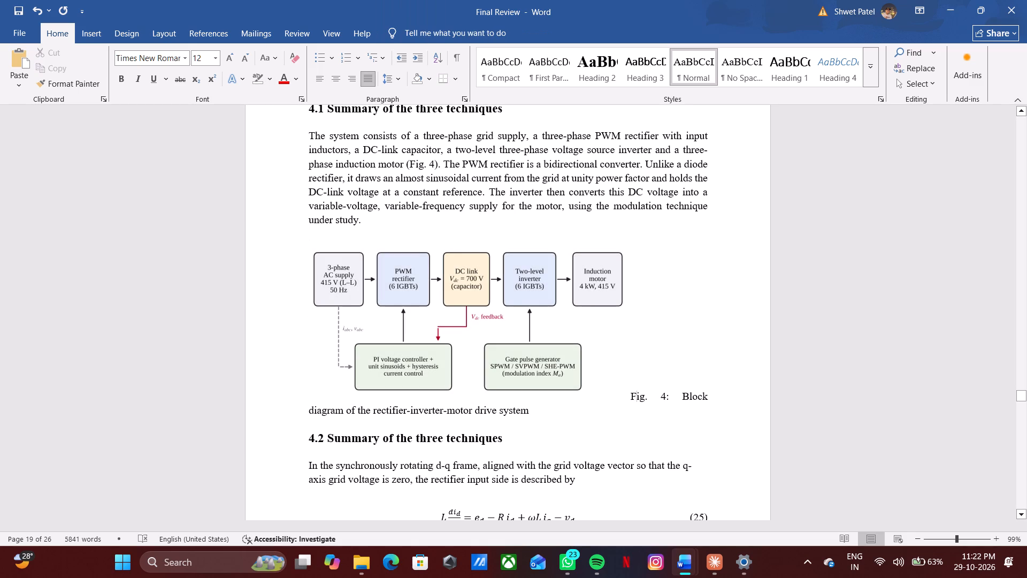
pyautogui.press('Left')
pyautogui.press('Return')
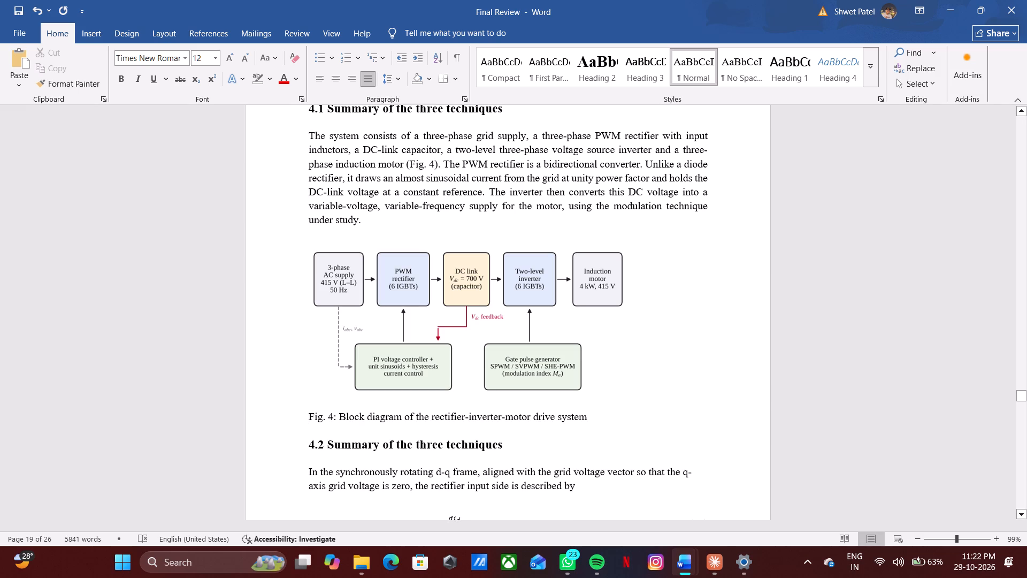
# Center the block diagram and its Fig. 4 caption in Section 4.1.
pyautogui.click(436, 325)
pyautogui.click(369, 80)
pyautogui.click(369, 80)
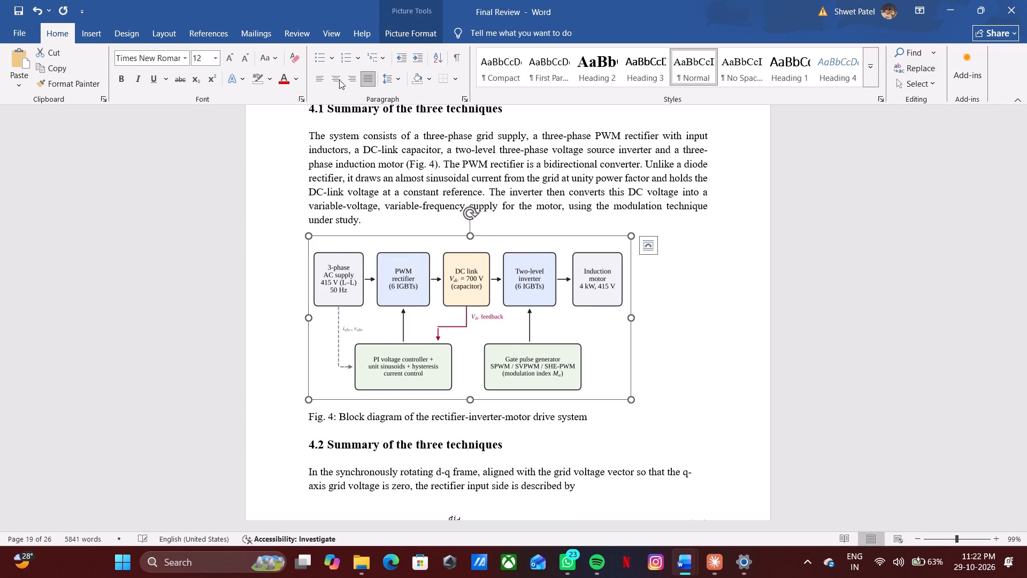
pyautogui.click(335, 78)
pyautogui.click(356, 417)
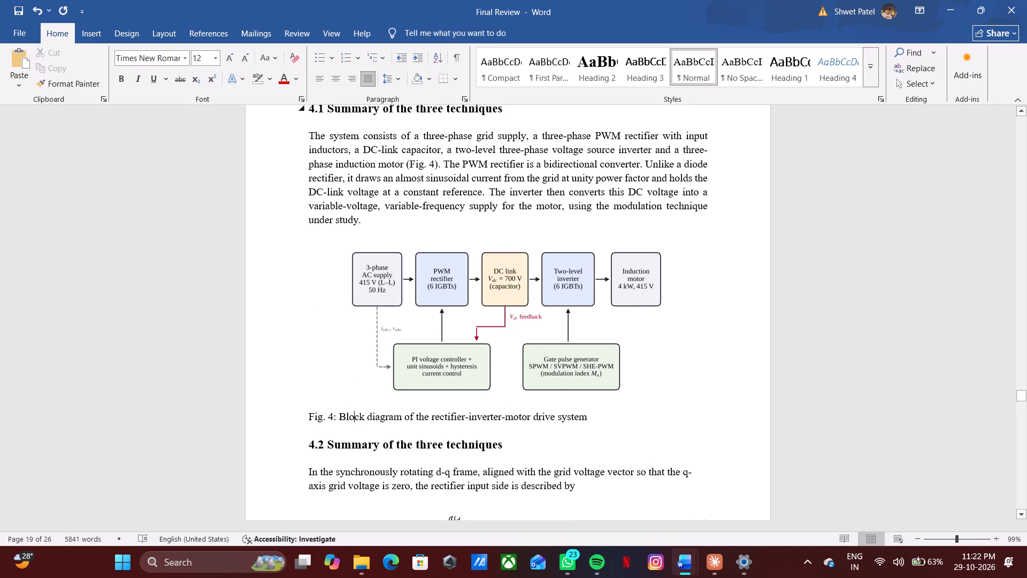
pyautogui.click(367, 73)
pyautogui.click(367, 75)
pyautogui.click(340, 77)
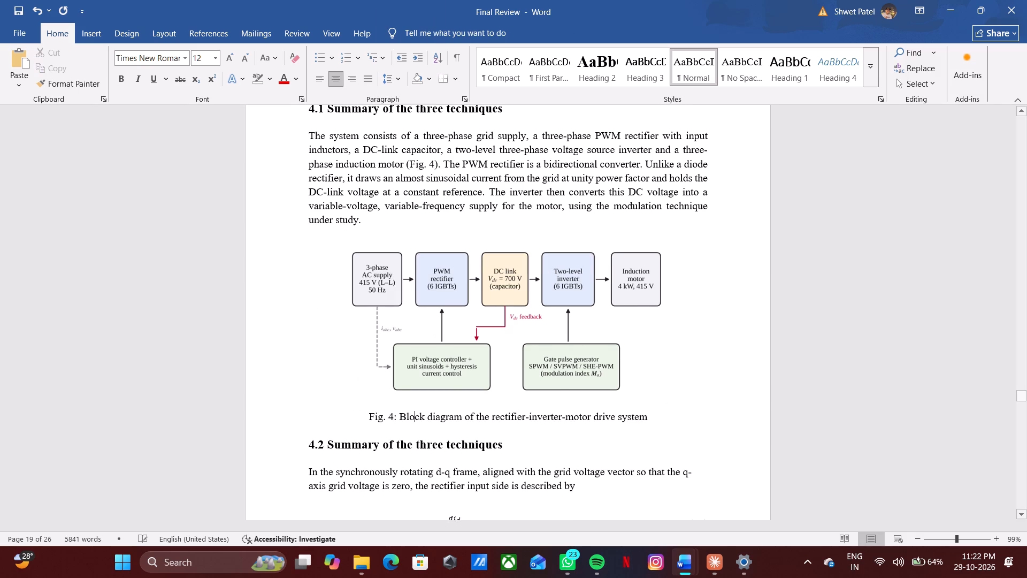
pyautogui.click(705, 339)
pyautogui.scroll(-1, 587, 331)
pyautogui.scroll(3, 587, 331)
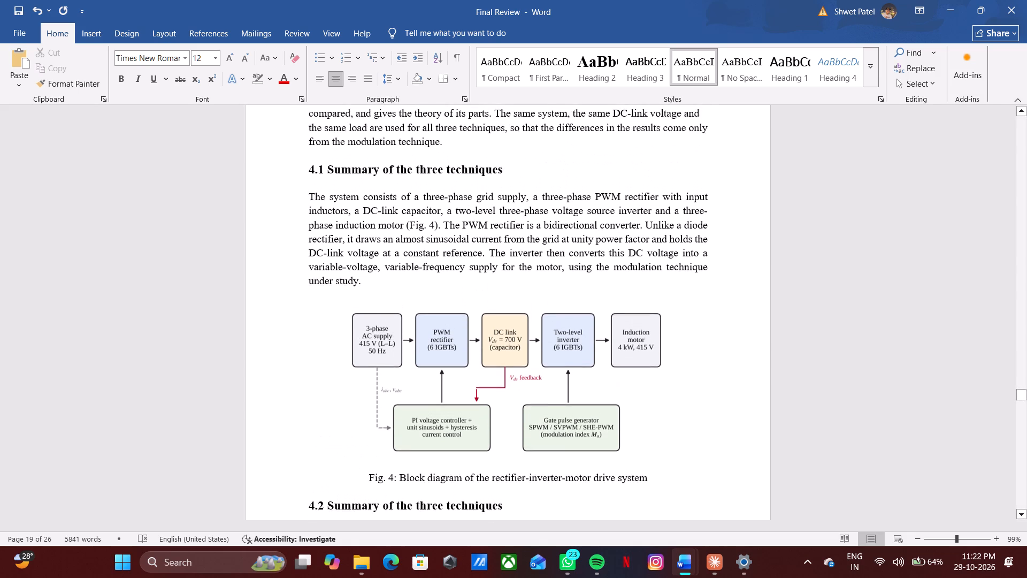
pyautogui.scroll(-4, 587, 331)
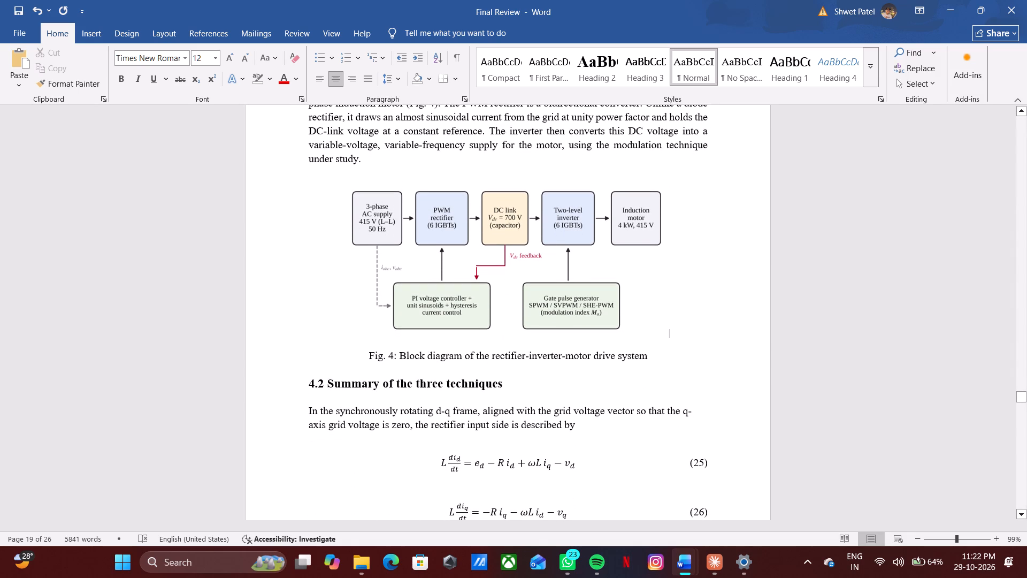
pyautogui.scroll(-2, 648, 325)
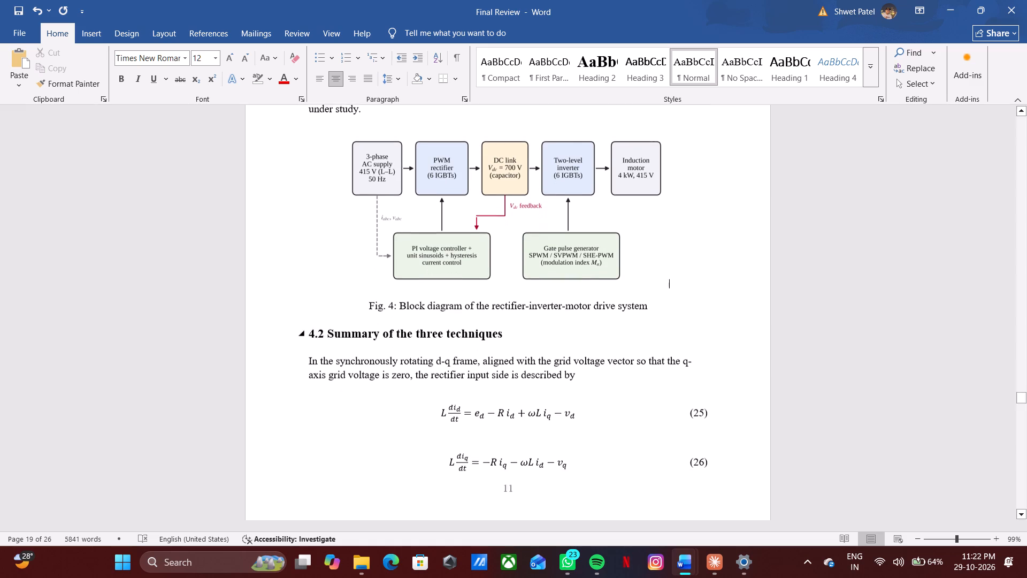
pyautogui.scroll(-2, 648, 325)
pyautogui.scroll(-4, 405, 248)
pyautogui.scroll(-10, 475, 258)
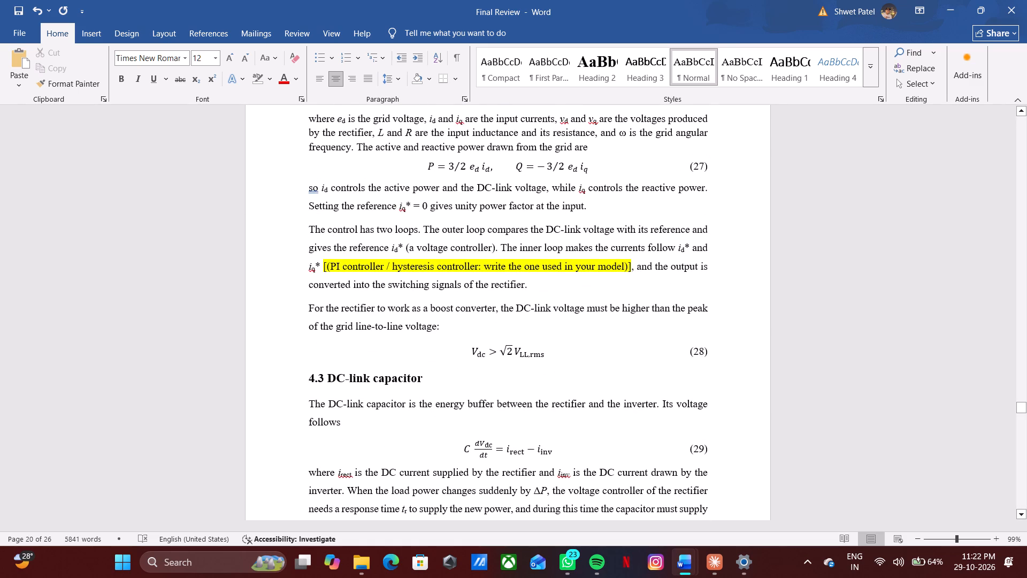
pyautogui.scroll(-14, 696, 285)
pyautogui.scroll(4, 694, 290)
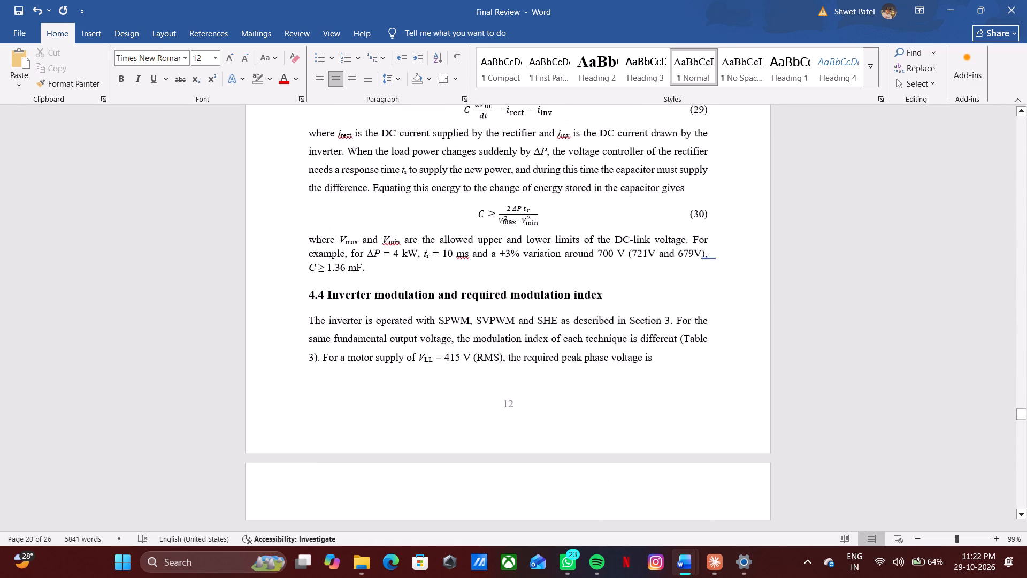
pyautogui.scroll(-15, 694, 290)
pyautogui.scroll(-4, 596, 284)
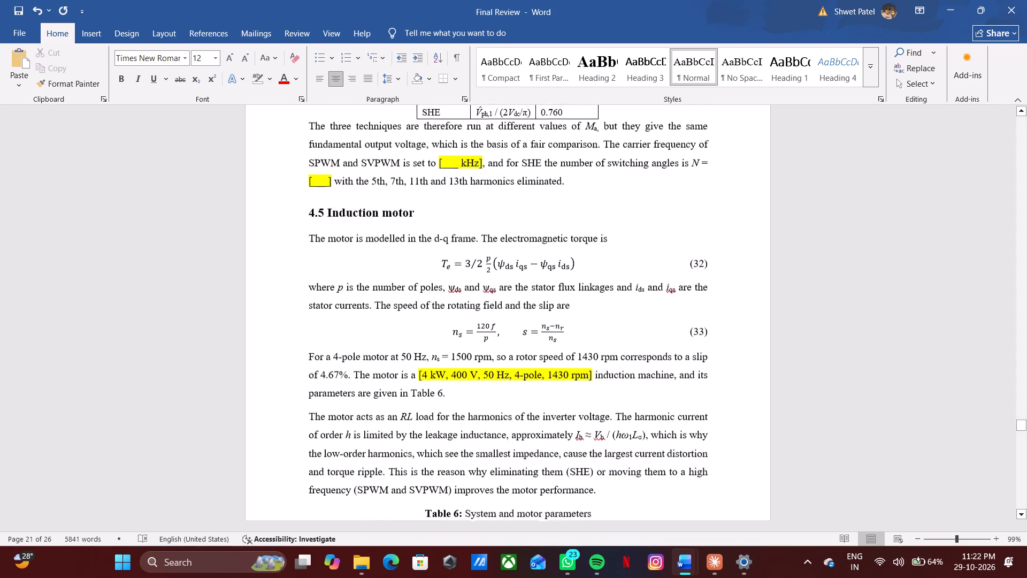
pyautogui.scroll(-18, 588, 289)
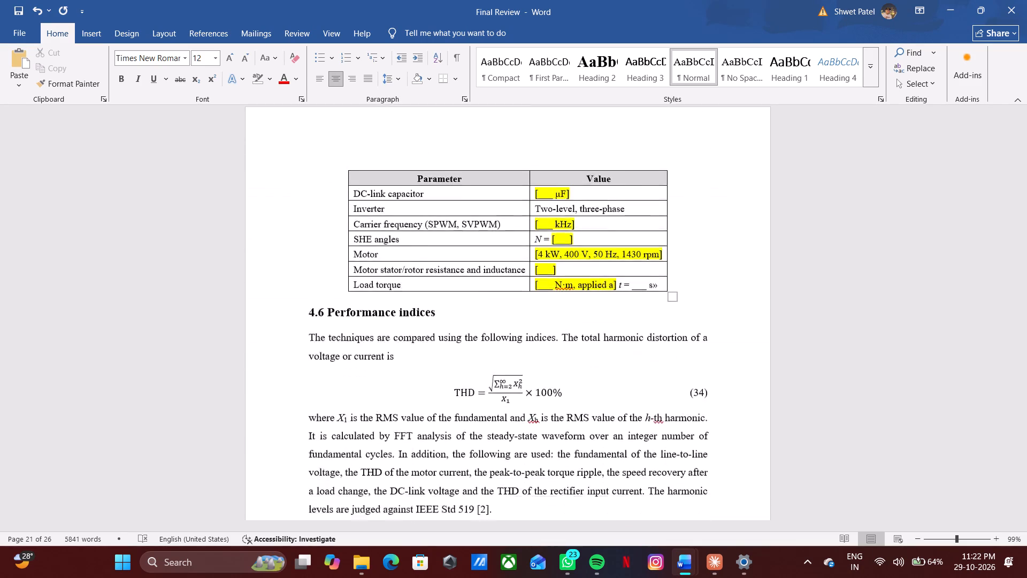
pyautogui.scroll(-5, 591, 298)
pyautogui.scroll(-20, 592, 300)
pyautogui.scroll(-1, 592, 300)
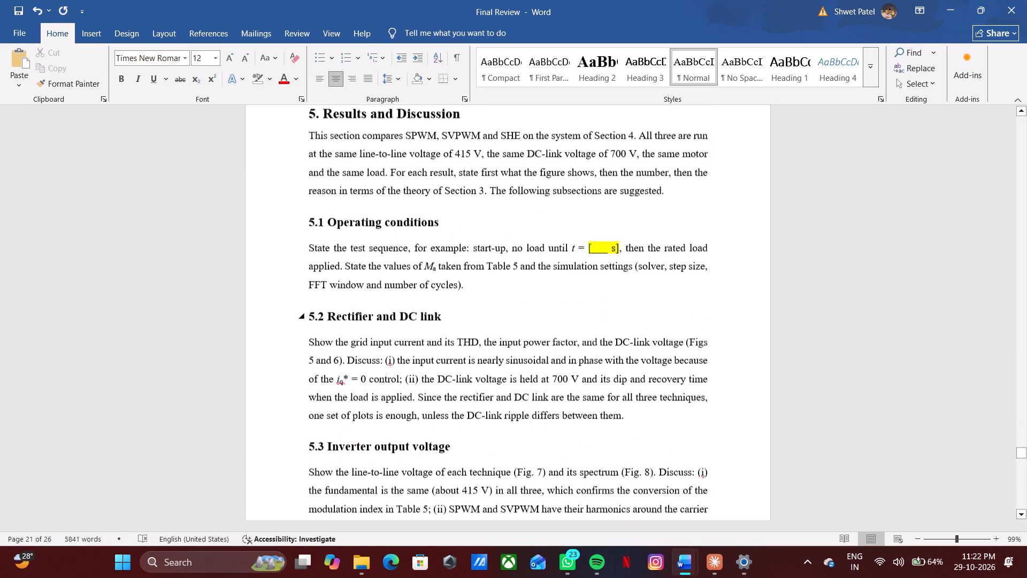
pyautogui.scroll(-20, 593, 306)
pyautogui.scroll(-7, 593, 306)
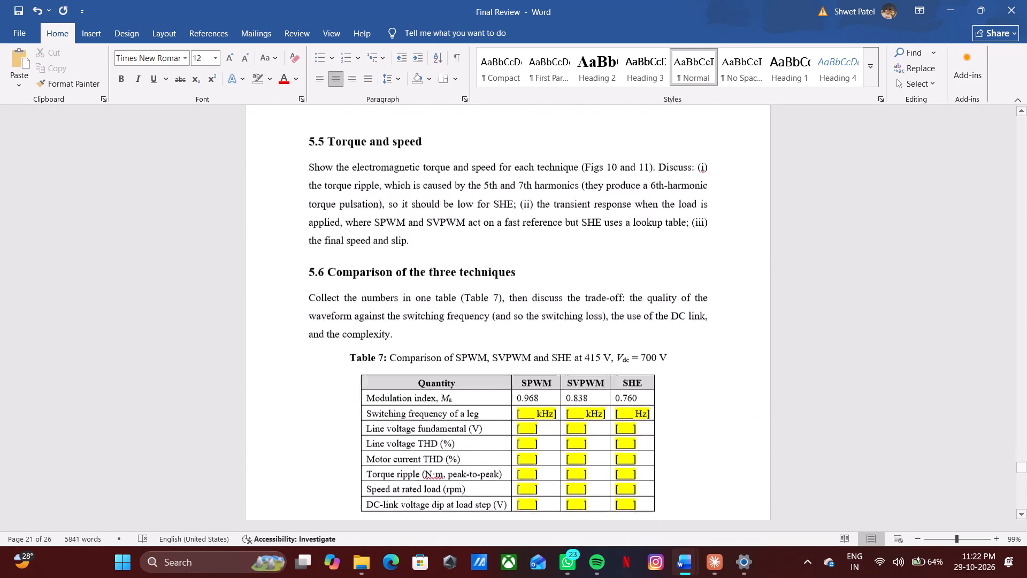
pyautogui.scroll(-20, 560, 292)
pyautogui.scroll(-13, 560, 292)
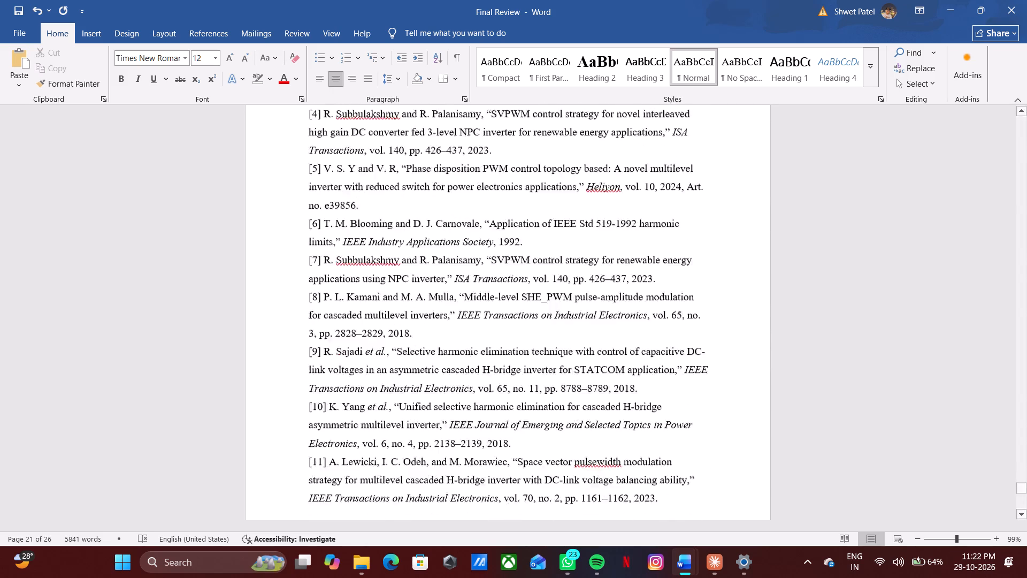
pyautogui.scroll(-10, 560, 299)
pyautogui.press('Tab')
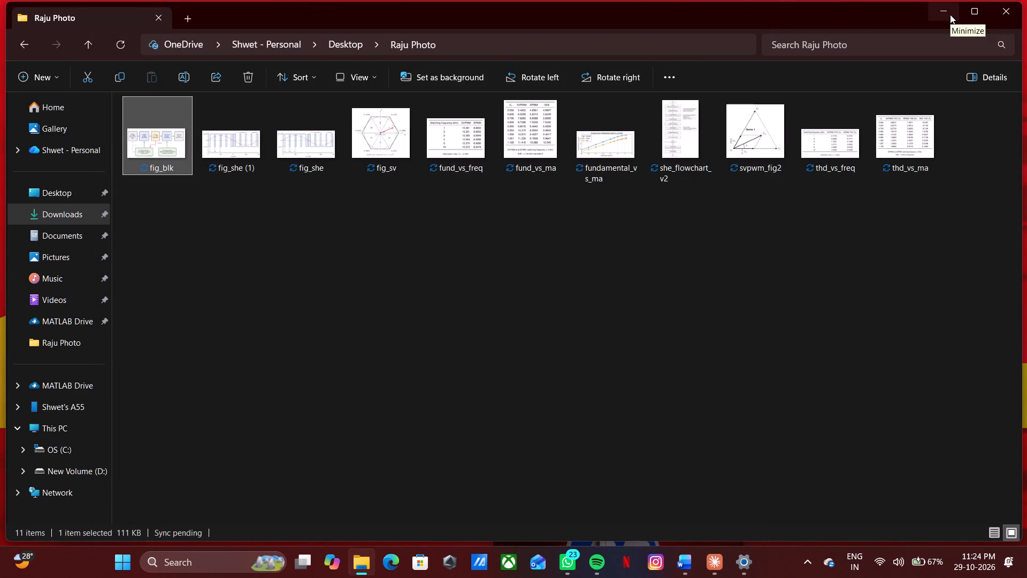
# Switch back to the Final Review document and examine the blank SPWM entries in Section 5.6's Table 7.
pyautogui.click(950, 14)
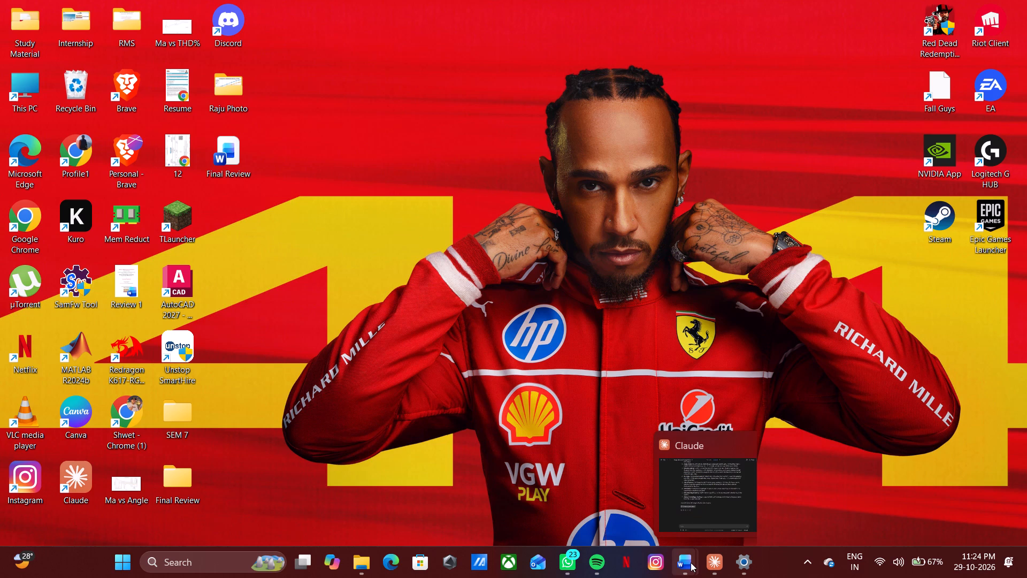
pyautogui.click(621, 503)
pyautogui.scroll(3, 618, 502)
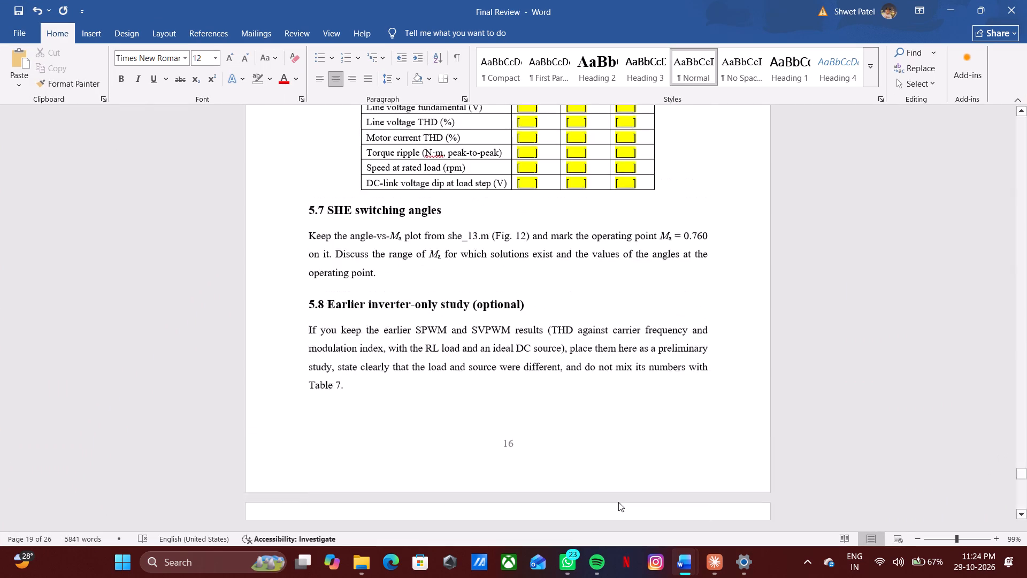
pyautogui.scroll(3, 618, 502)
pyautogui.scroll(2, 557, 314)
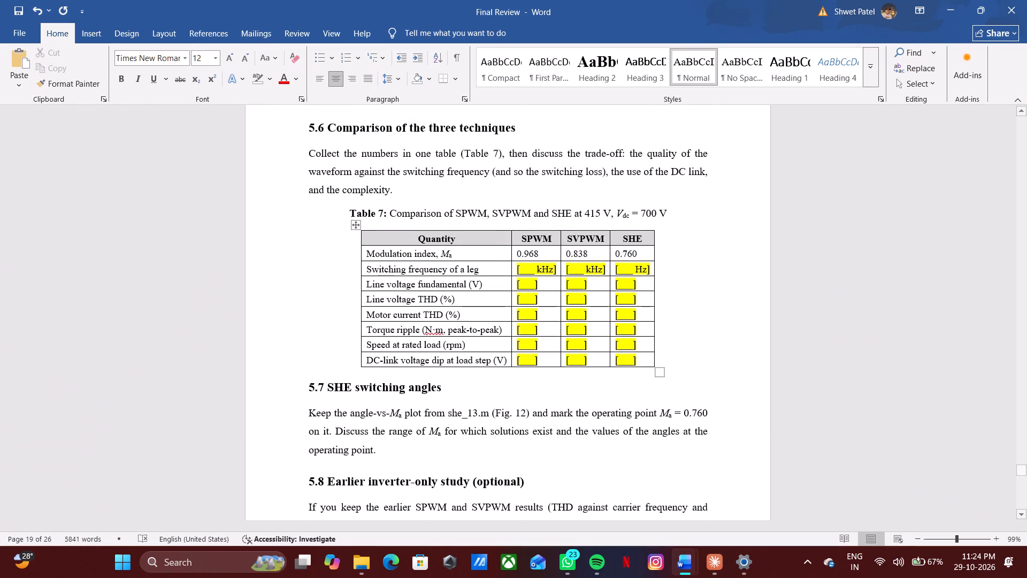
pyautogui.click(530, 270)
pyautogui.click(530, 288)
pyautogui.click(533, 306)
pyautogui.click(530, 331)
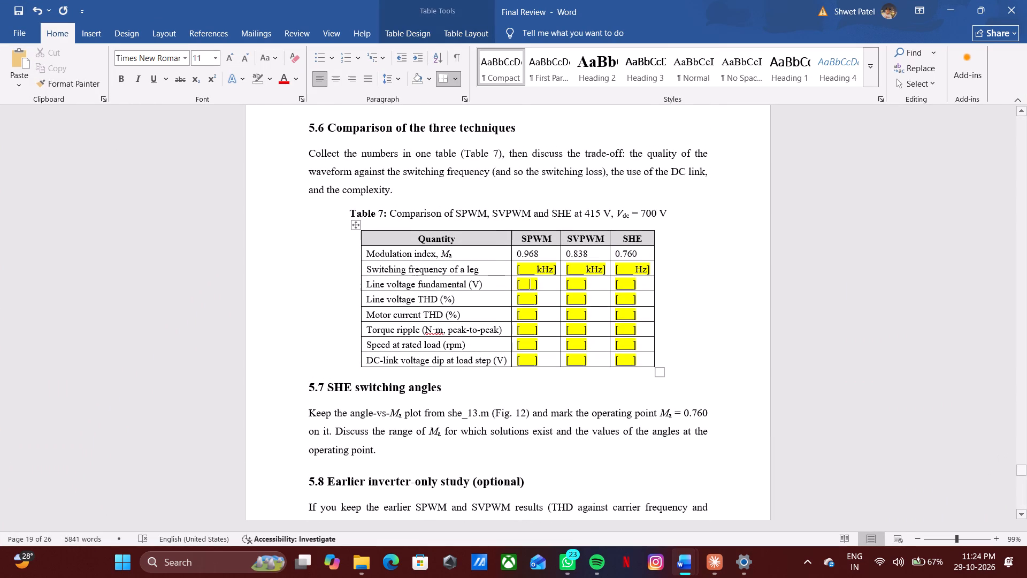
pyautogui.click(534, 351)
pyautogui.click(524, 364)
# Review the document from the Section 3 modulation techniques through the Section 4 block diagram to the start of Section 5, checking figures and placeholders.
pyautogui.scroll(8, 583, 370)
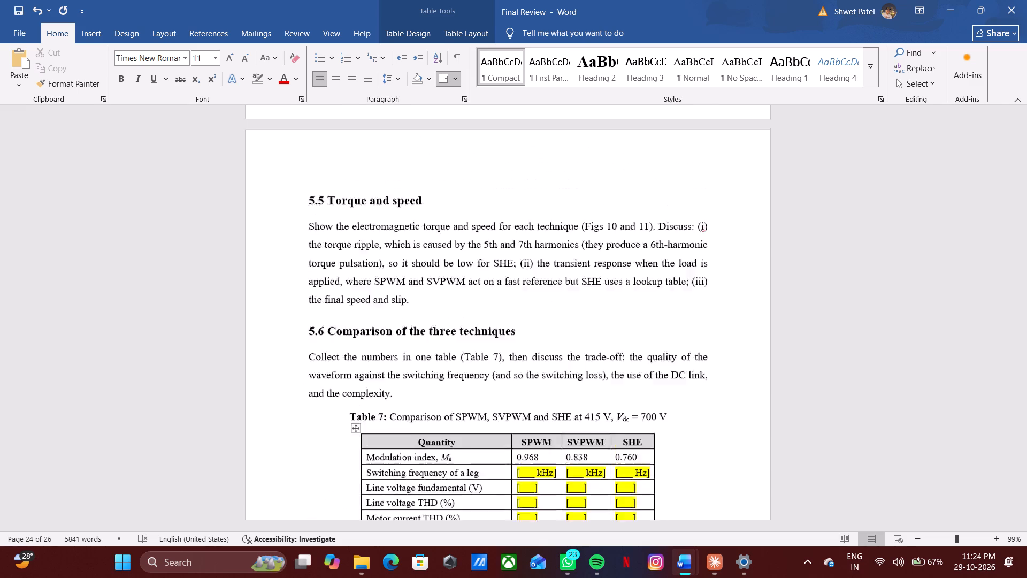
pyautogui.scroll(6, 583, 370)
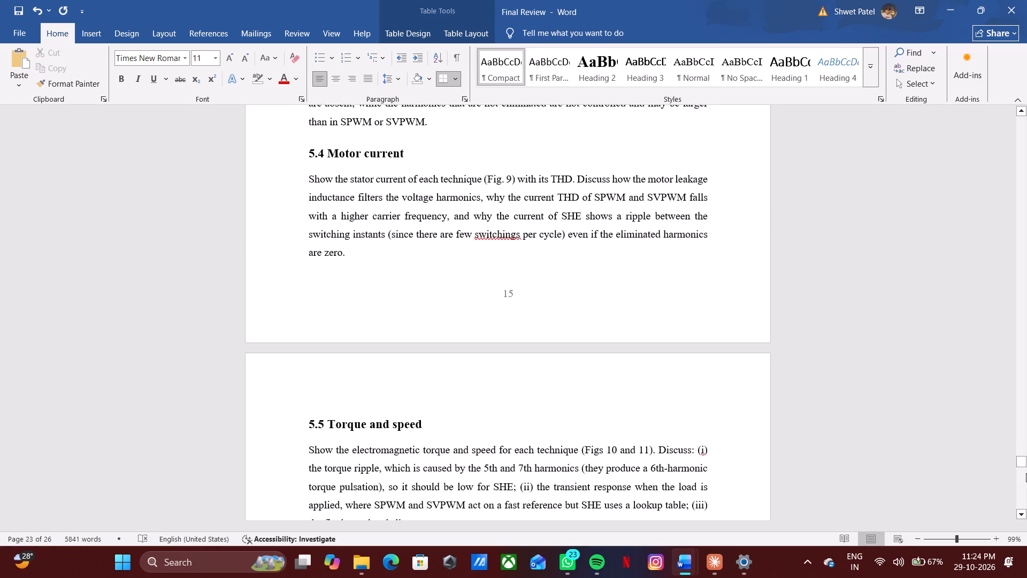
pyautogui.moveTo(1025, 465); pyautogui.dragTo(1021, 309)
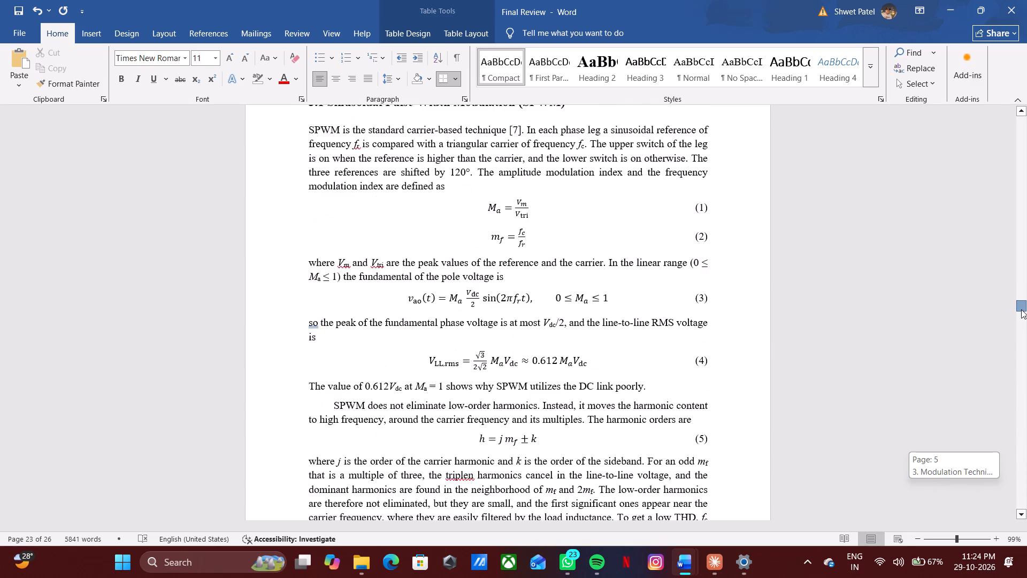
pyautogui.moveTo(1021, 309); pyautogui.dragTo(1010, 323)
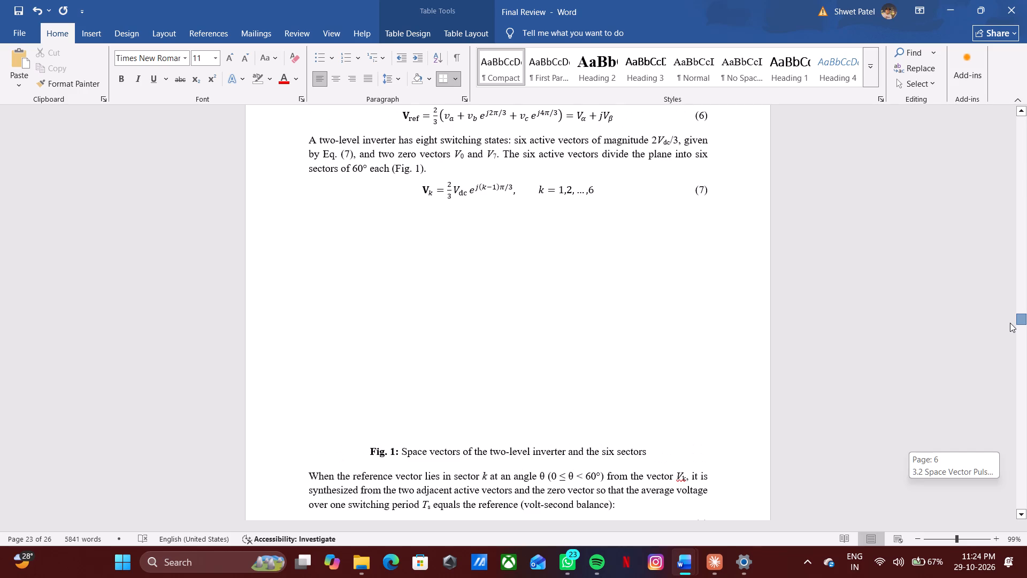
pyautogui.moveTo(1010, 323); pyautogui.dragTo(1010, 351)
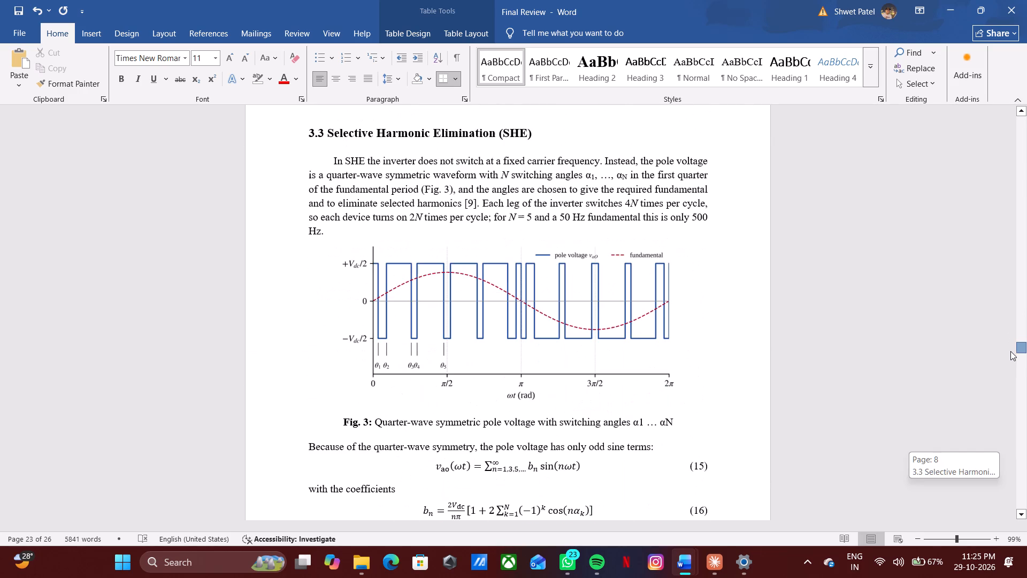
pyautogui.moveTo(1010, 351); pyautogui.dragTo(1012, 368)
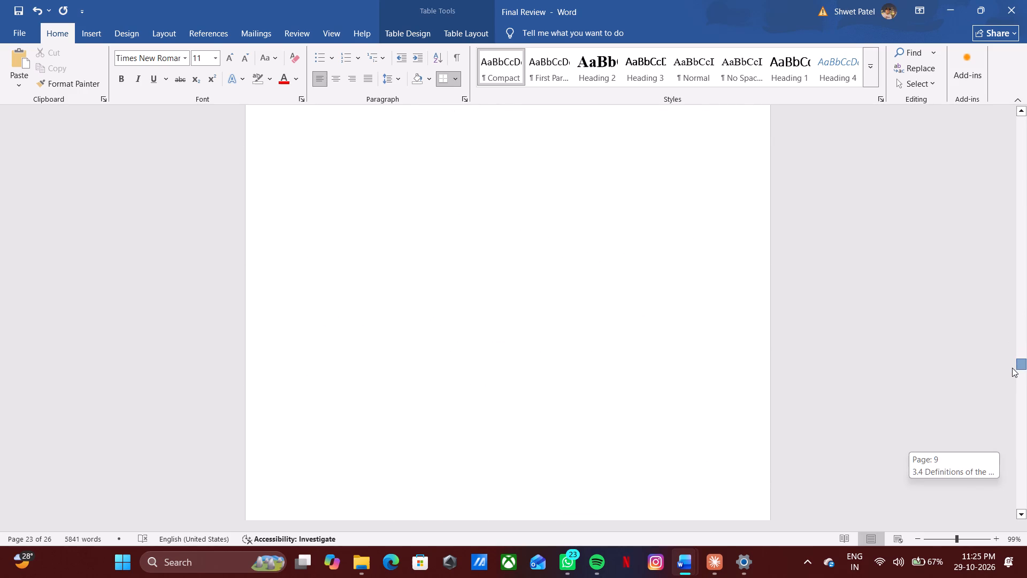
pyautogui.moveTo(1012, 368); pyautogui.dragTo(1012, 364)
pyautogui.scroll(-16, 829, 326)
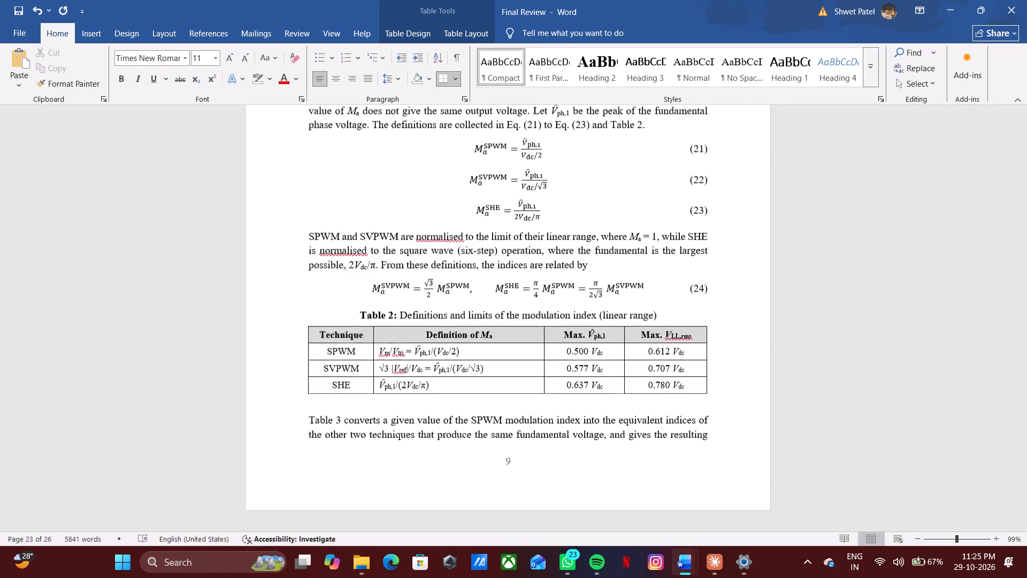
pyautogui.scroll(-20, 677, 310)
pyautogui.scroll(-19, 677, 310)
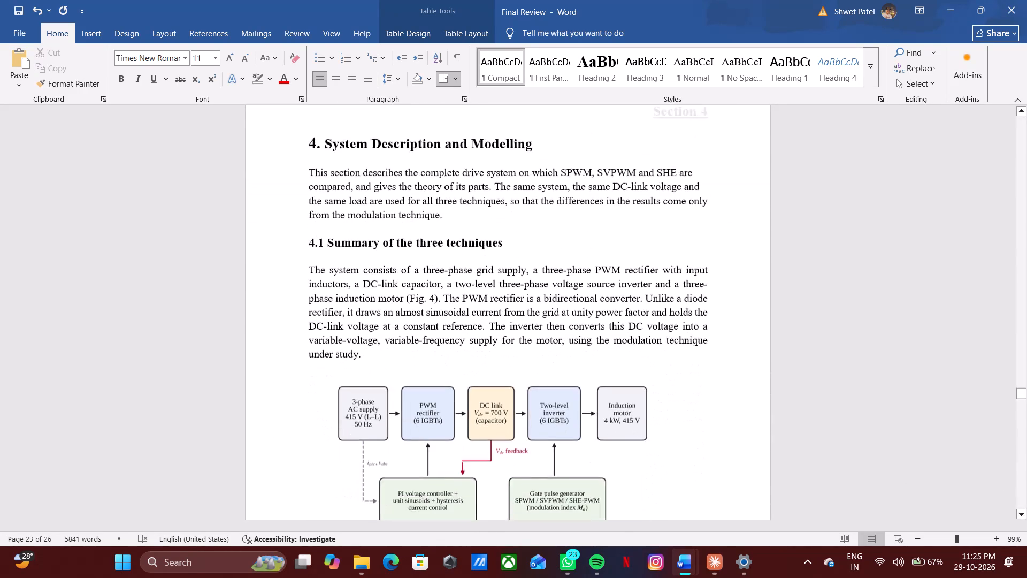
pyautogui.scroll(-4, 646, 304)
pyautogui.scroll(-5, 583, 311)
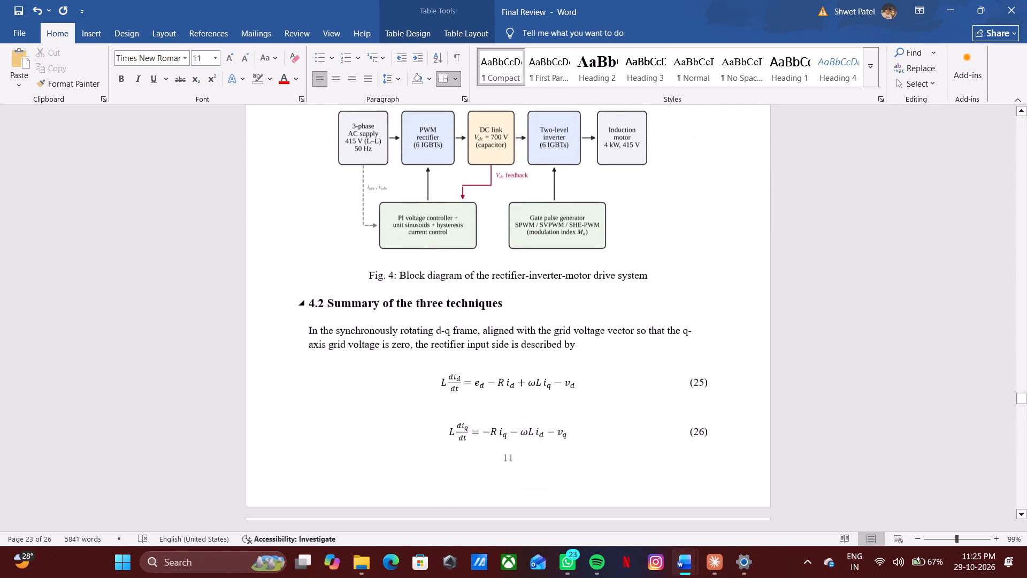
pyautogui.scroll(-15, 583, 311)
pyautogui.scroll(-17, 580, 326)
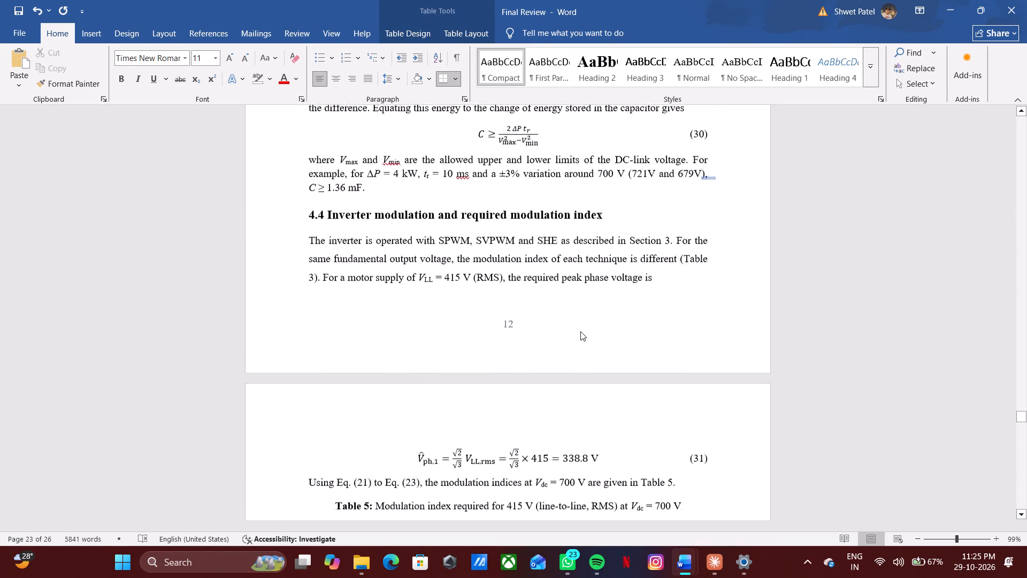
pyautogui.scroll(-2, 580, 331)
pyautogui.scroll(-20, 580, 334)
pyautogui.scroll(-14, 580, 334)
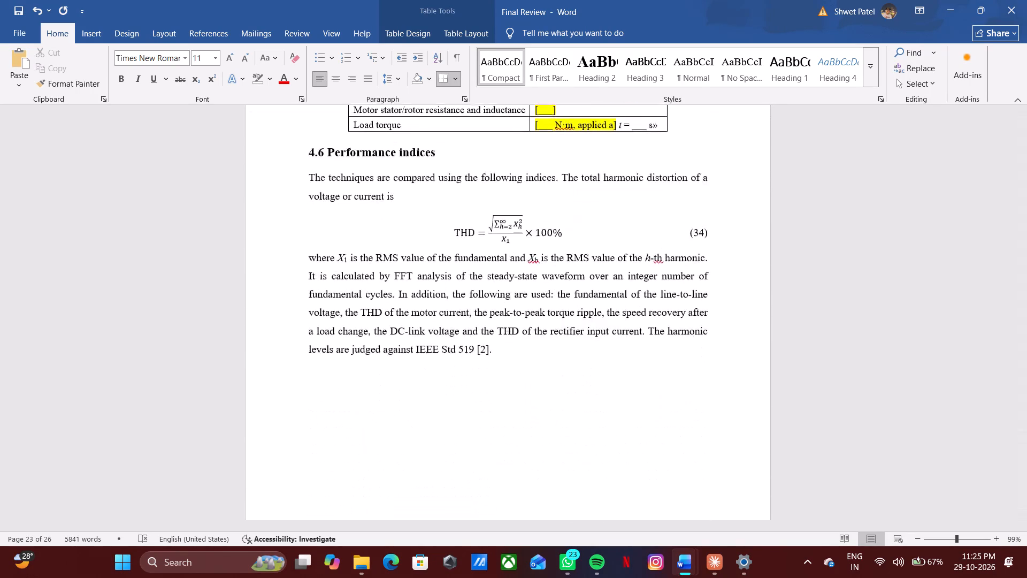
pyautogui.scroll(-19, 612, 344)
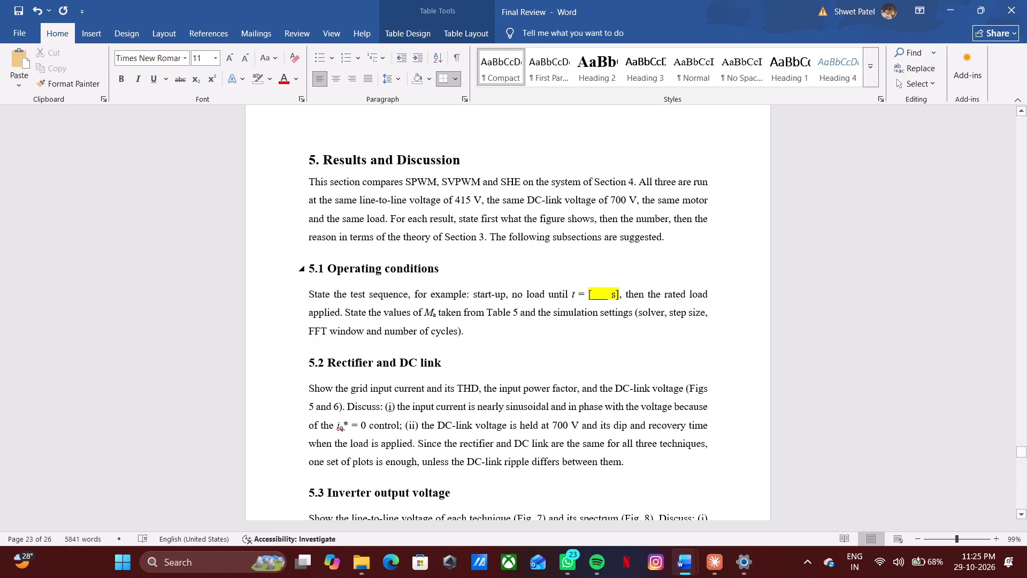
# Review the Final Review document from Section 5.1 through Section 5.8 to the References for figure and table locations.
pyautogui.scroll(-1, 600, 284)
pyautogui.click(605, 261)
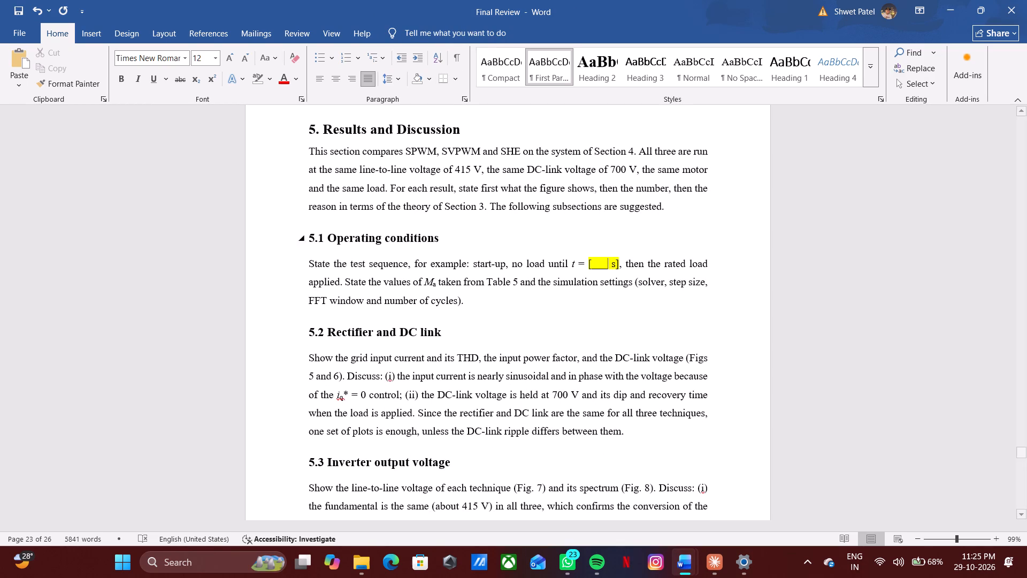
pyautogui.scroll(-6, 530, 322)
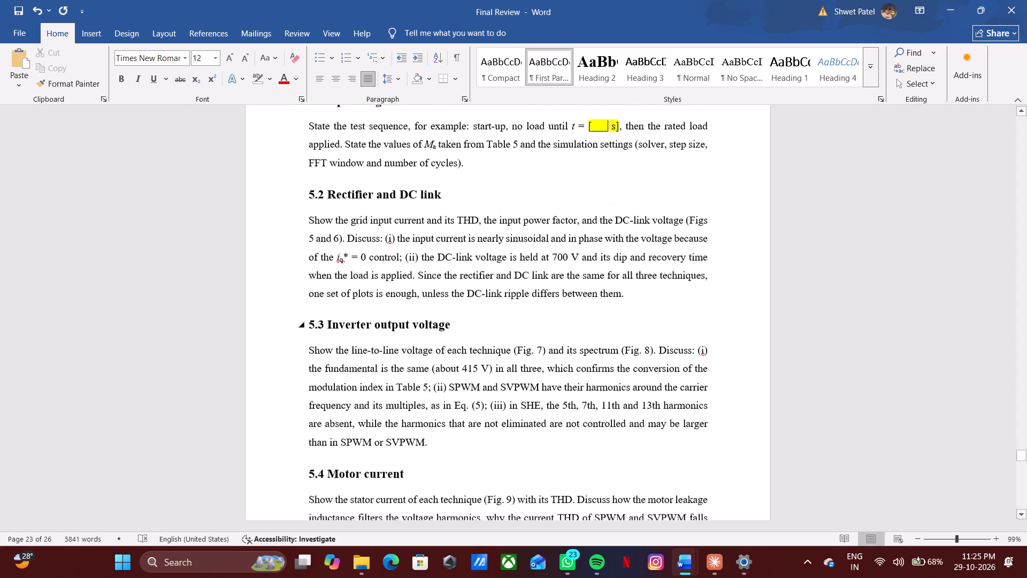
pyautogui.scroll(-14, 530, 321)
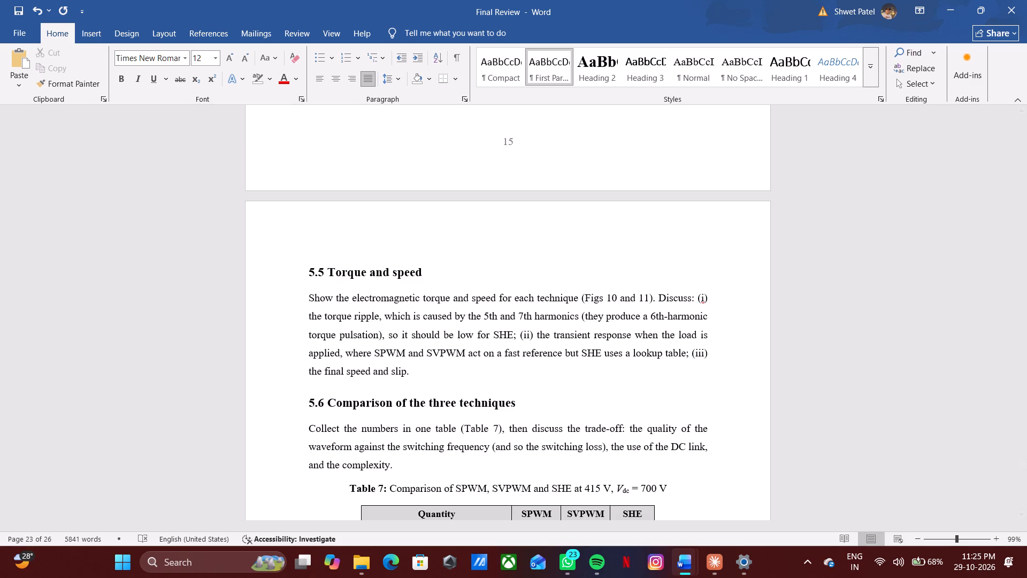
pyautogui.scroll(-7, 496, 330)
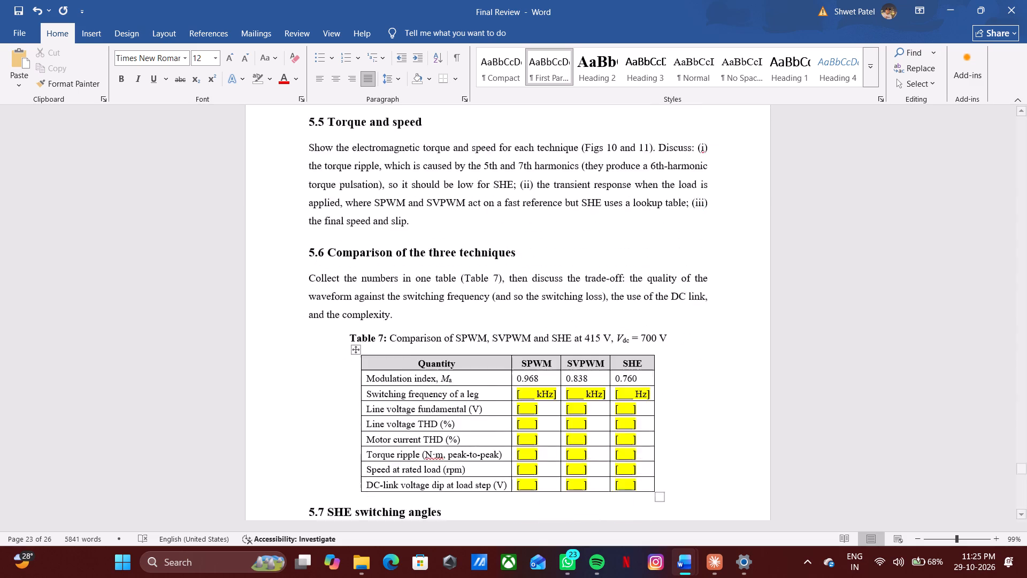
pyautogui.scroll(-10, 494, 337)
pyautogui.hotkey('alt', 'Tab')
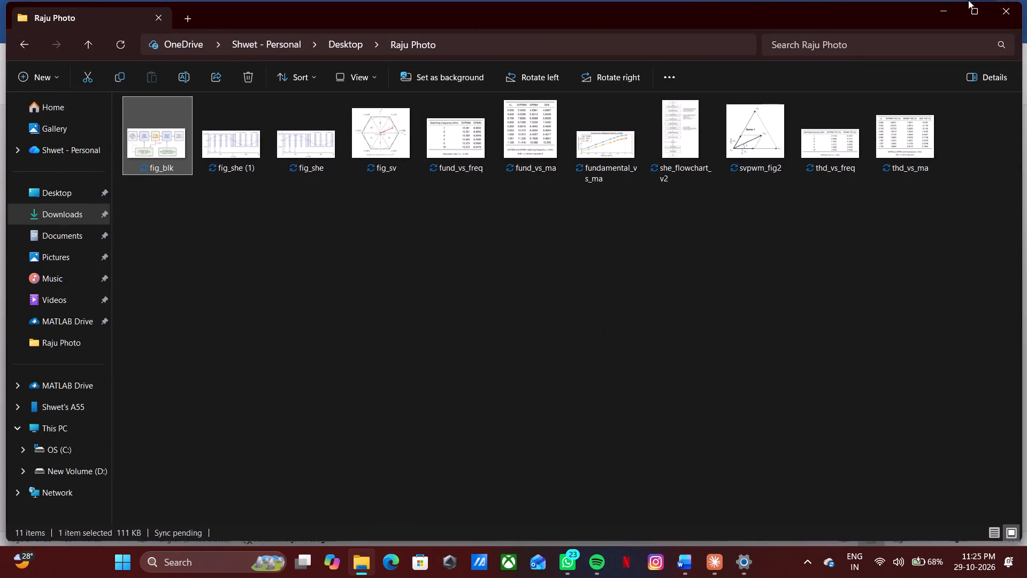
pyautogui.click(947, 4)
pyautogui.scroll(-13, 676, 200)
pyautogui.scroll(4, 578, 268)
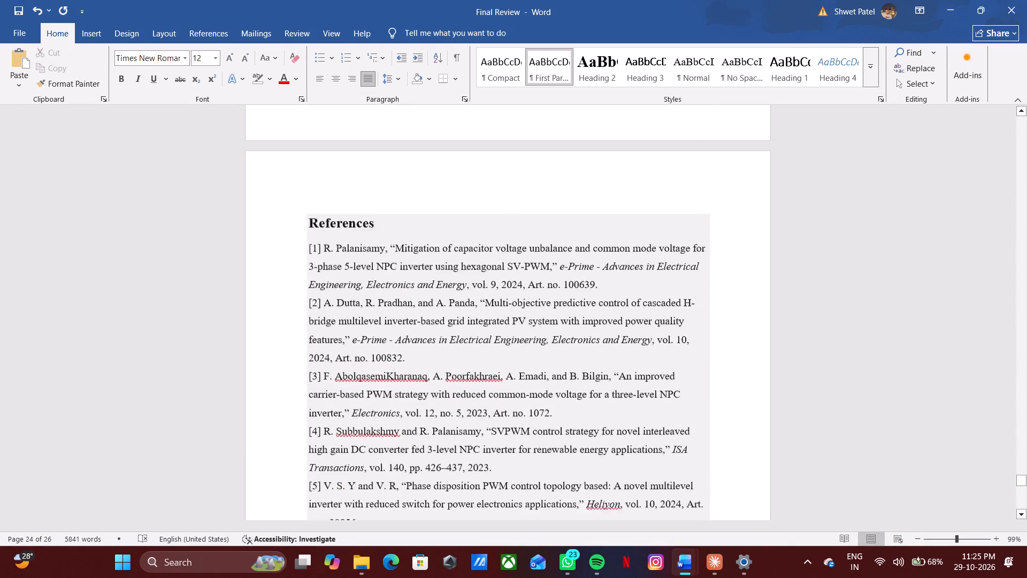
pyautogui.scroll(4, 566, 272)
# Open the fund_vs_freq image from the Raju Photo folder and examine its table.
pyautogui.press('Tab')
pyautogui.hotkey('alt', 'Tab')
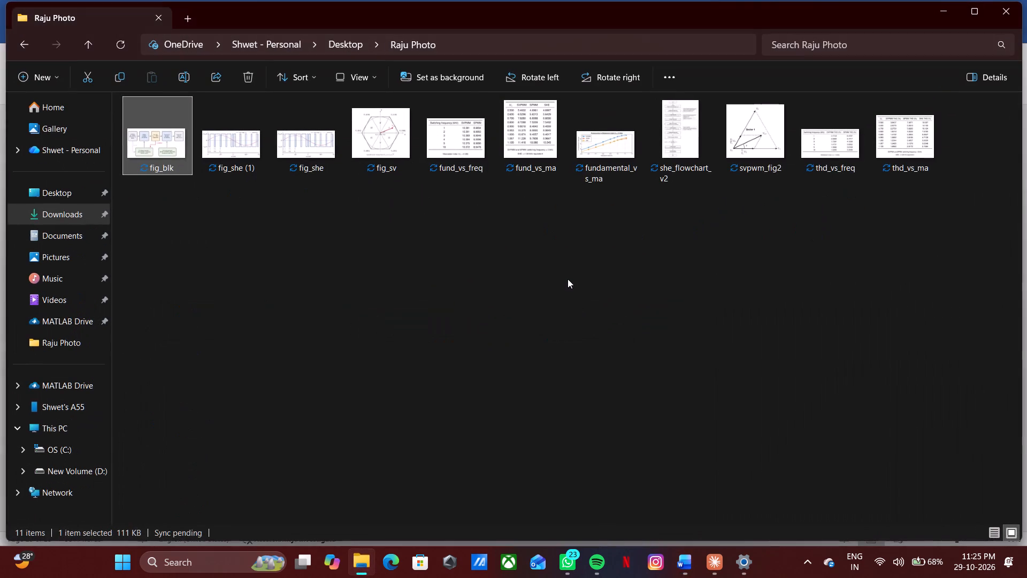
pyautogui.doubleClick(477, 146)
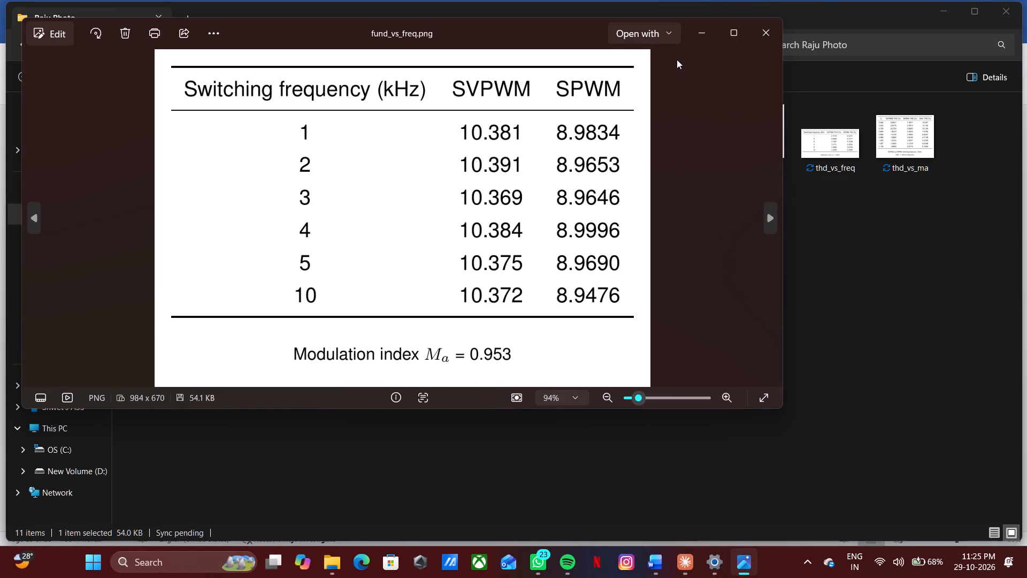
pyautogui.click(698, 35)
pyautogui.click(961, 14)
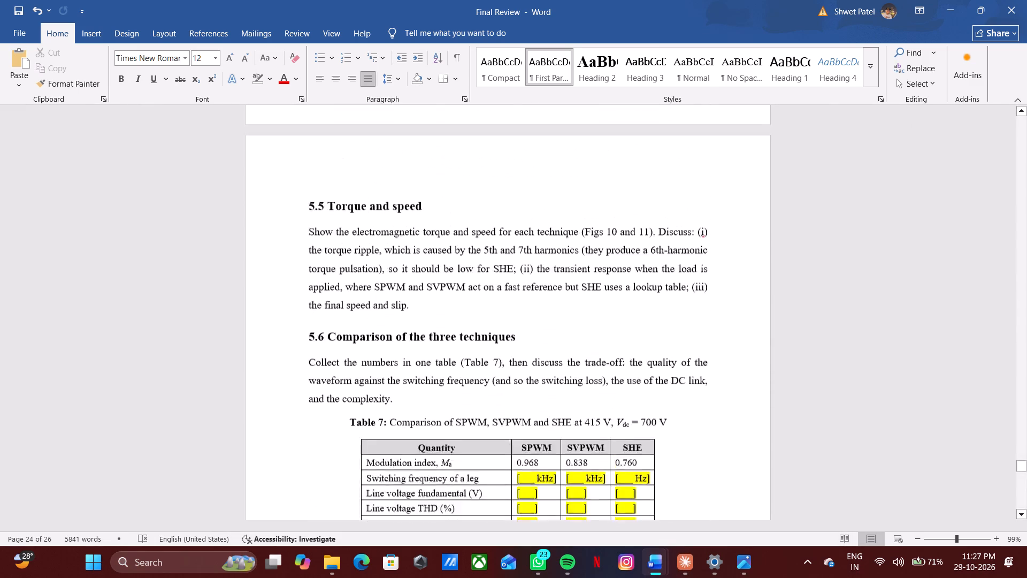
pyautogui.scroll(4, 777, 290)
pyautogui.scroll(-4, 747, 299)
pyautogui.scroll(2, 726, 307)
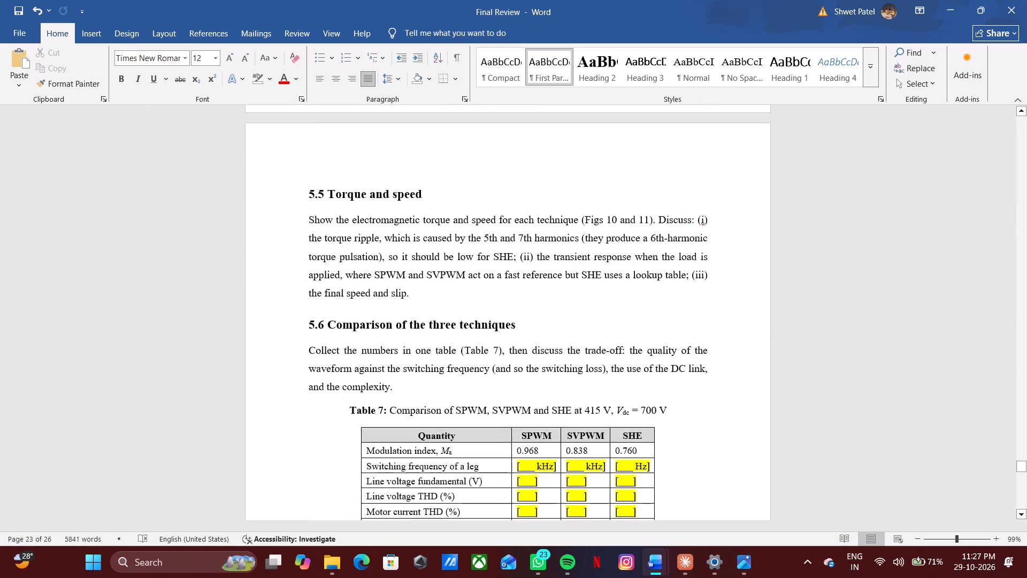
pyautogui.scroll(20, 726, 307)
pyautogui.scroll(9, 726, 307)
pyautogui.scroll(-4, 709, 327)
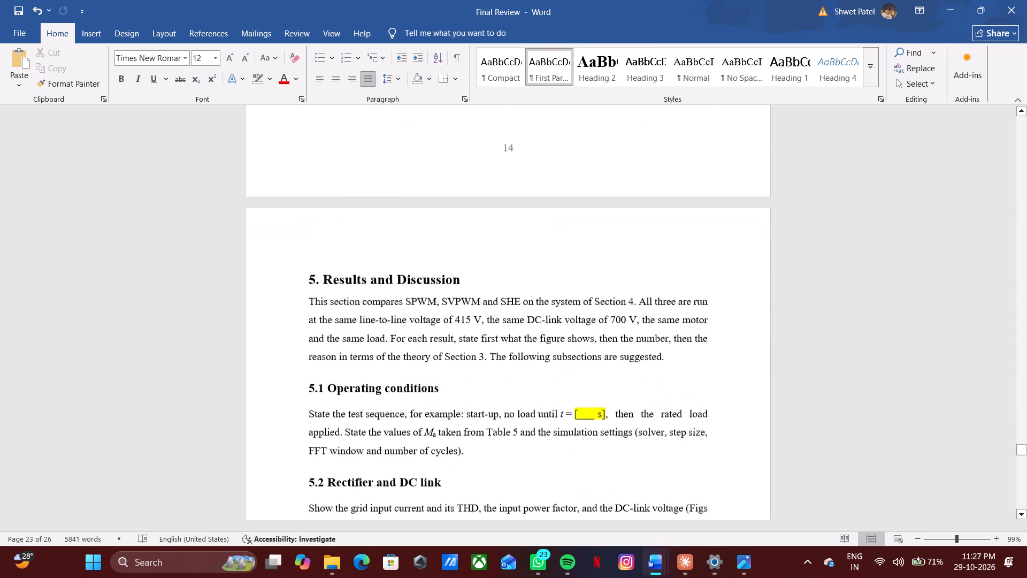
pyautogui.scroll(-7, 660, 341)
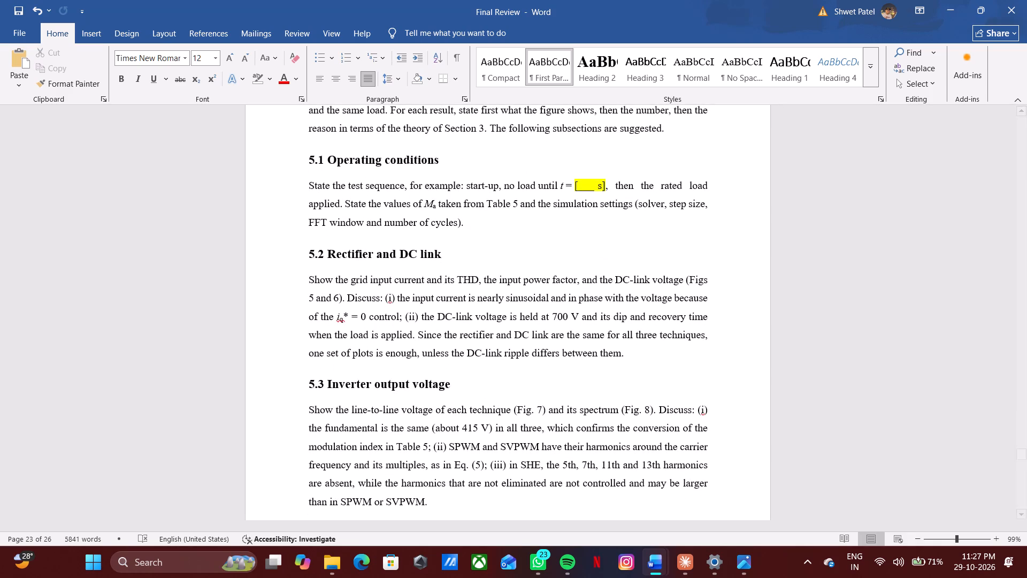
pyautogui.scroll(-15, 645, 328)
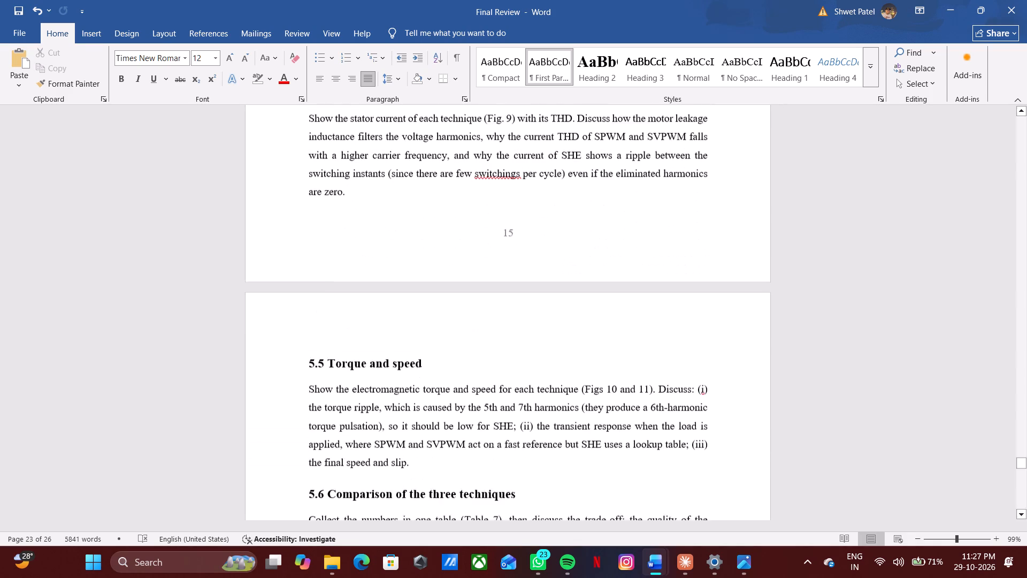
pyautogui.scroll(-13, 643, 328)
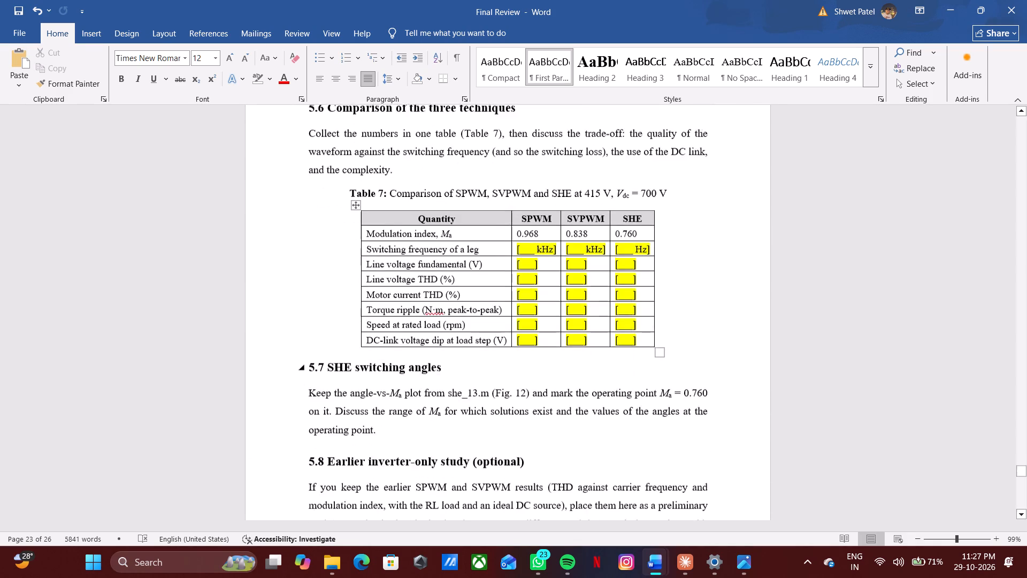
pyautogui.scroll(1, 643, 329)
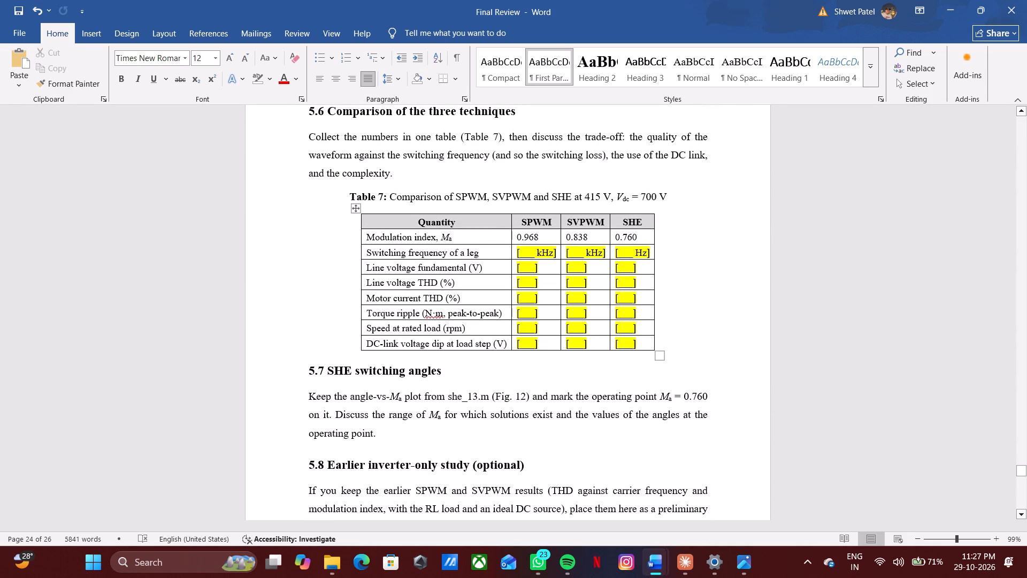
# View the thd_vs_ma image from the Raju Photo folder and compare it with Table 7 in Section 5.6.
pyautogui.hotkey('alt', 'Tab')
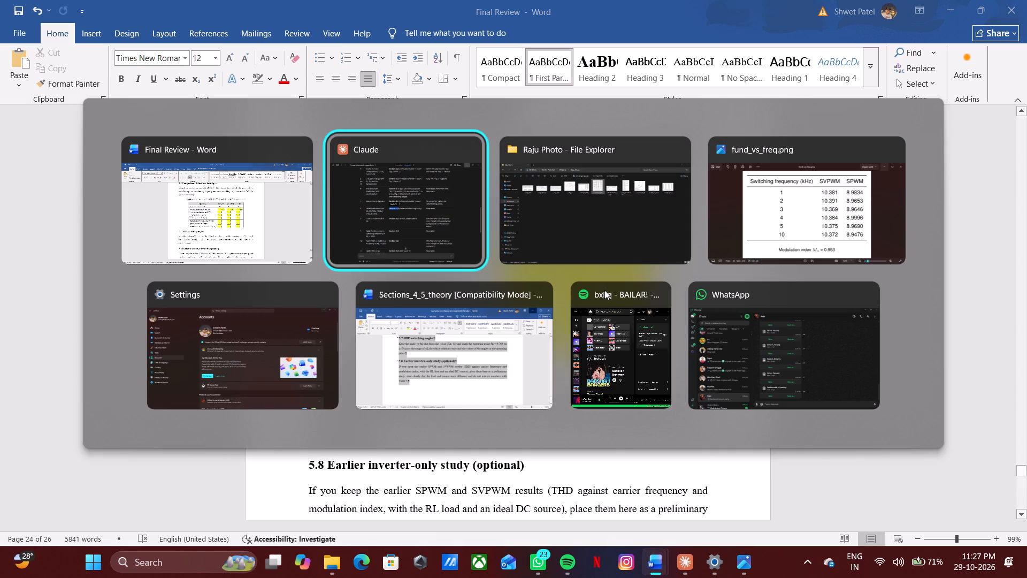
pyautogui.hotkey('alt', 'Tab')
pyautogui.hotkey('alt', 'Tab')
pyautogui.hotkey('alt', 'Tab')
pyautogui.hotkey('alt', 'Tab')
pyautogui.hotkey('alt', 'Tab')
pyautogui.hotkey('alt', 'Tab')
pyautogui.hotkey('alt', 'Tab')
pyautogui.hotkey('alt', 'Tab')
pyautogui.hotkey('alt', 'Tab')
pyautogui.doubleClick(891, 131)
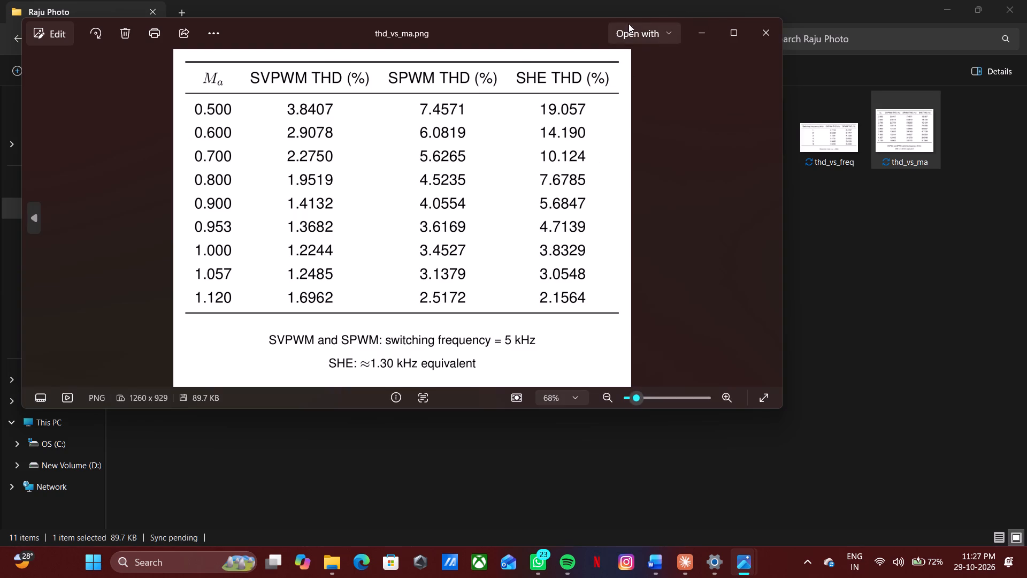
pyautogui.click(707, 36)
pyautogui.click(955, 5)
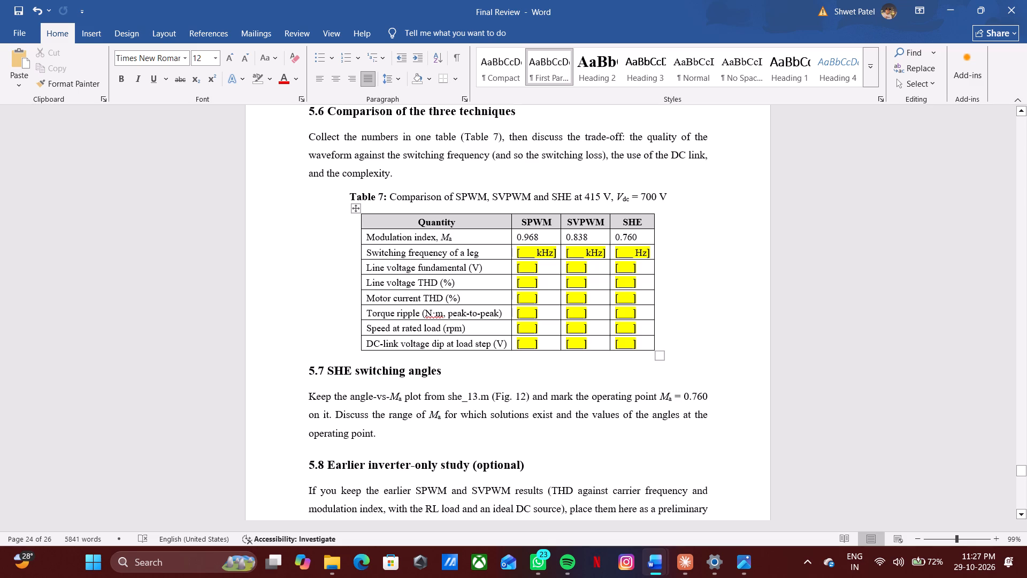
pyautogui.hotkey('alt', 'Tab')
pyautogui.hotkey('alt', 'Tab')
pyautogui.keyDown('alt'); pyautogui.click(469, 227); pyautogui.keyUp('alt')
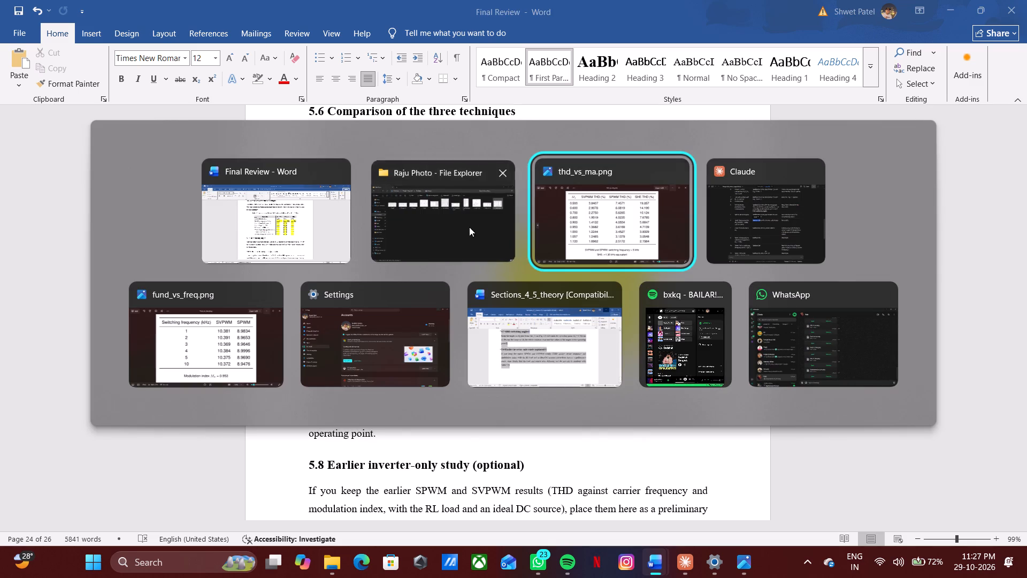
pyautogui.click(947, 3)
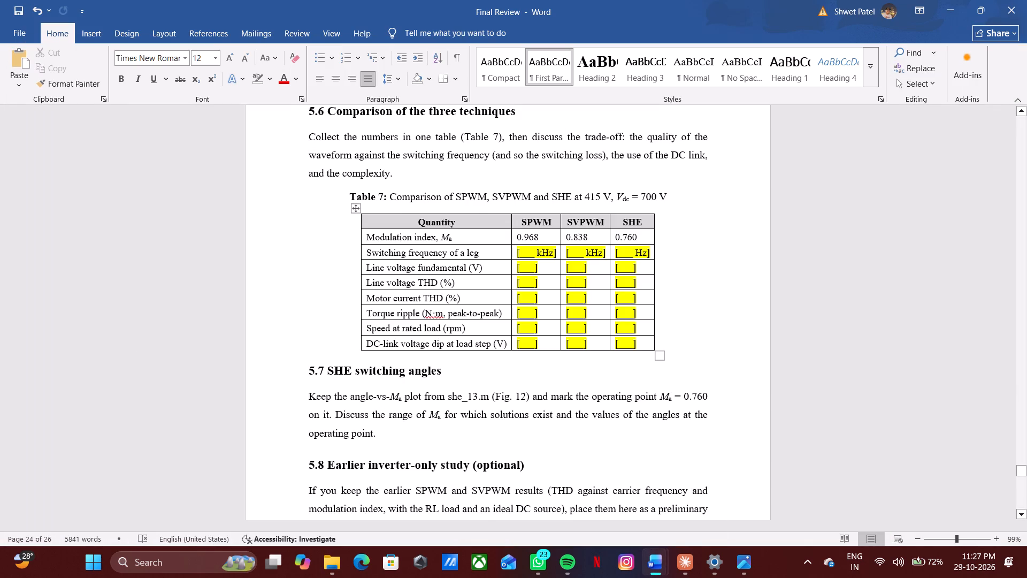
pyautogui.scroll(1, 629, 309)
pyautogui.scroll(-1, 629, 310)
pyautogui.hotkey('alt', 'Tab')
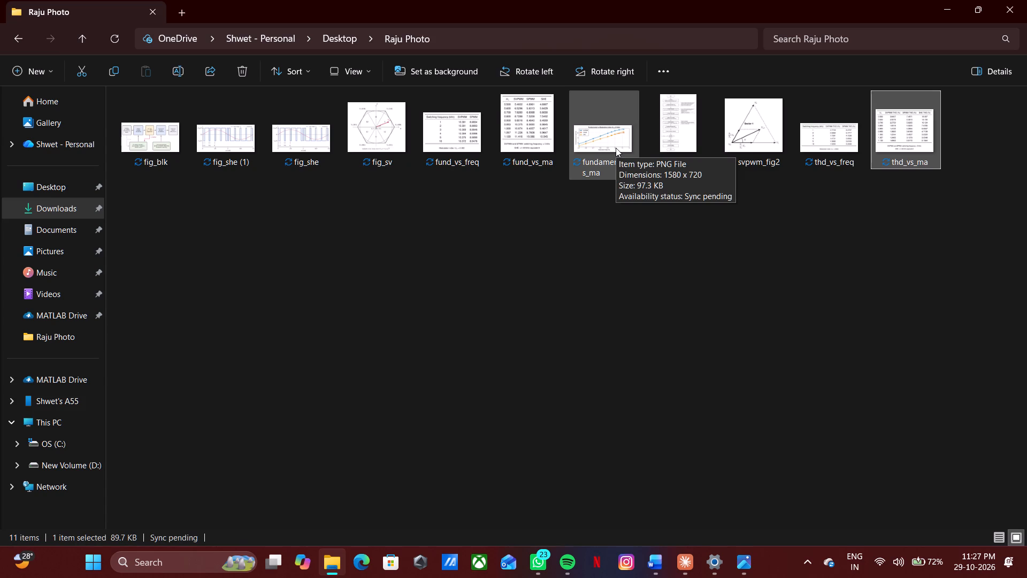
# Switch to Spotify, start the Calm playlist, and return to the Raju Photo folder.
pyautogui.click(566, 561)
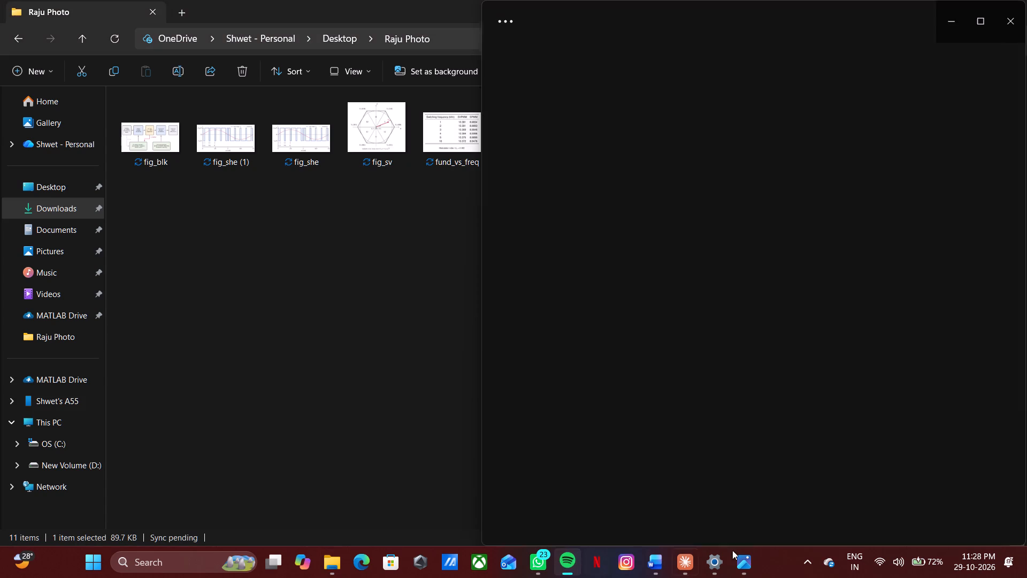
pyautogui.scroll(-4, 962, 503)
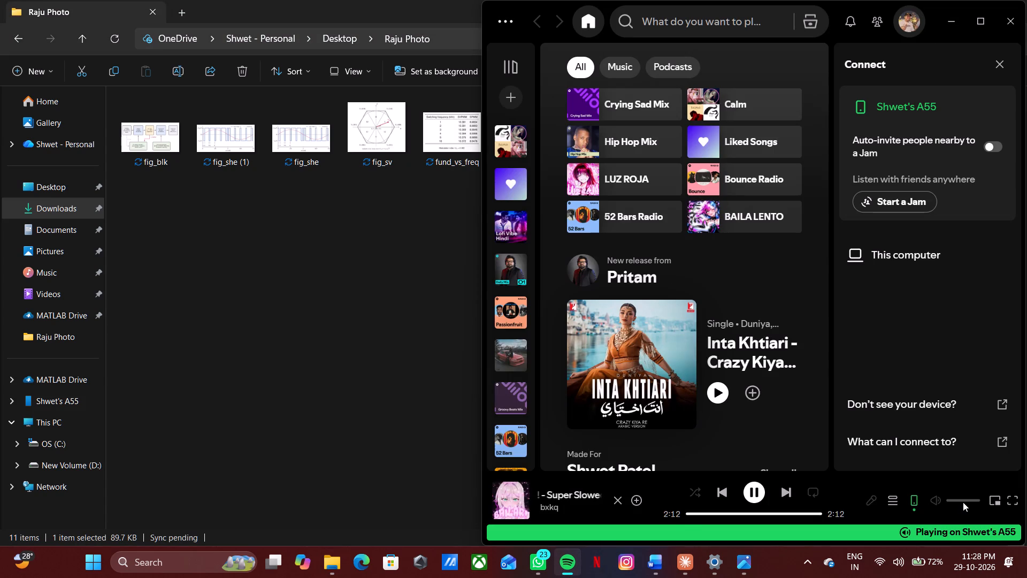
pyautogui.click(951, 13)
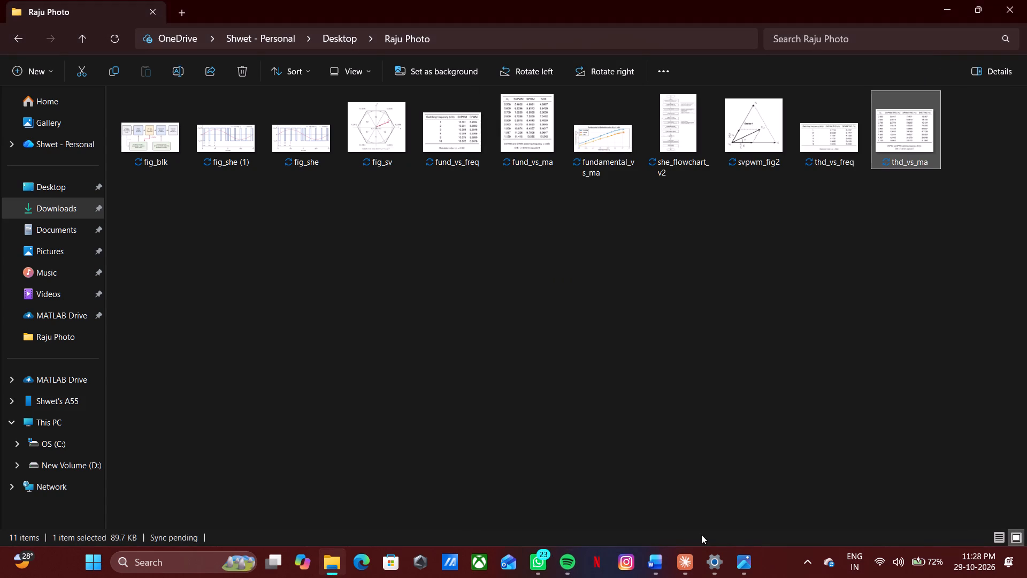
pyautogui.click(569, 553)
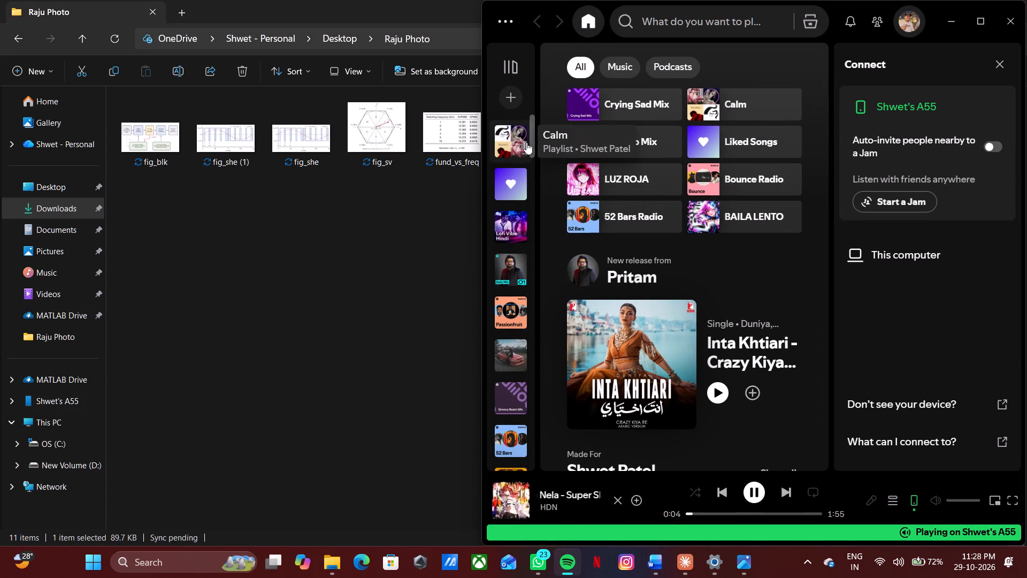
pyautogui.click(527, 142)
pyautogui.click(570, 204)
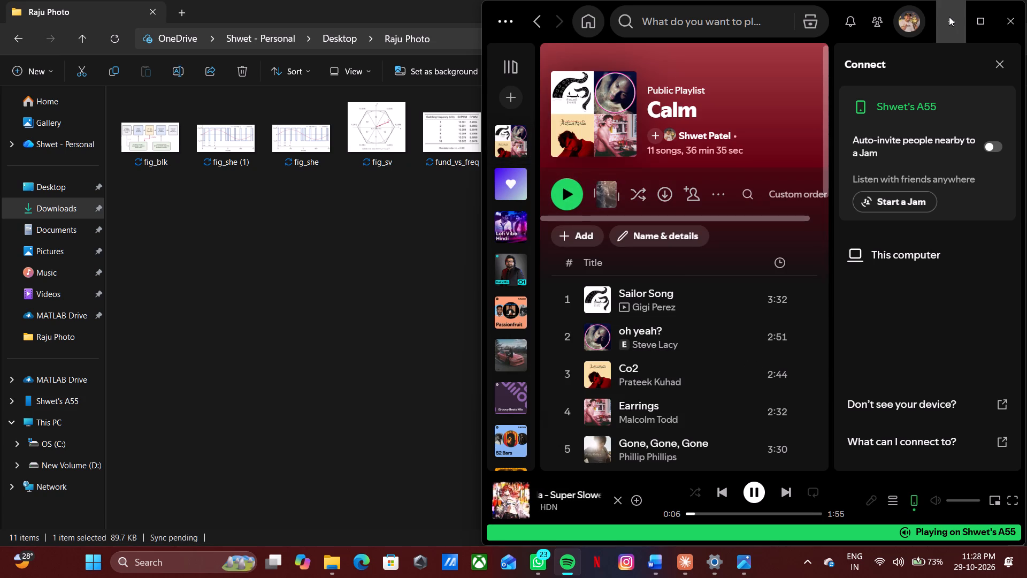
pyautogui.click(950, 17)
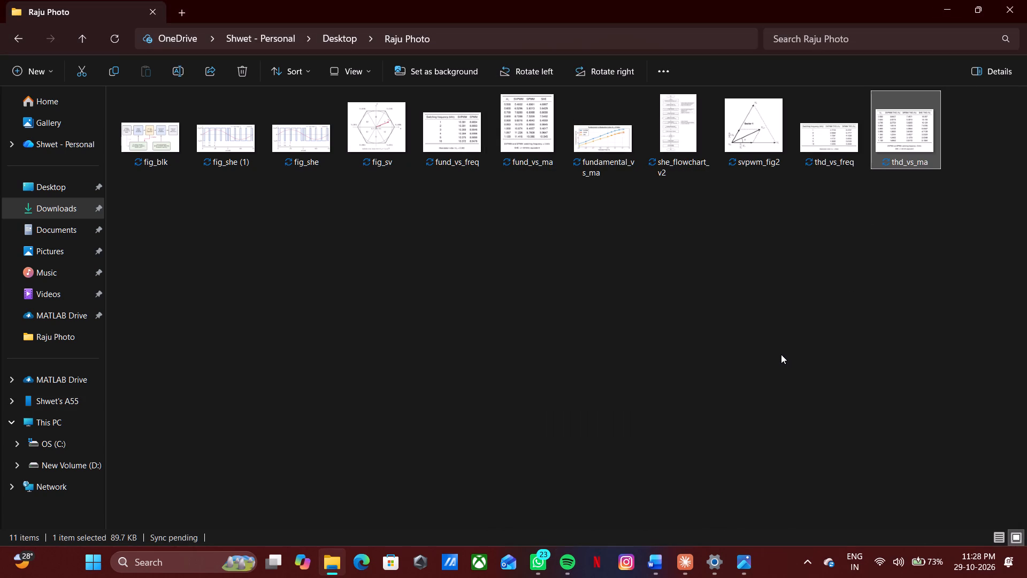
# Show the hidden system tray icons.
pyautogui.click(804, 554)
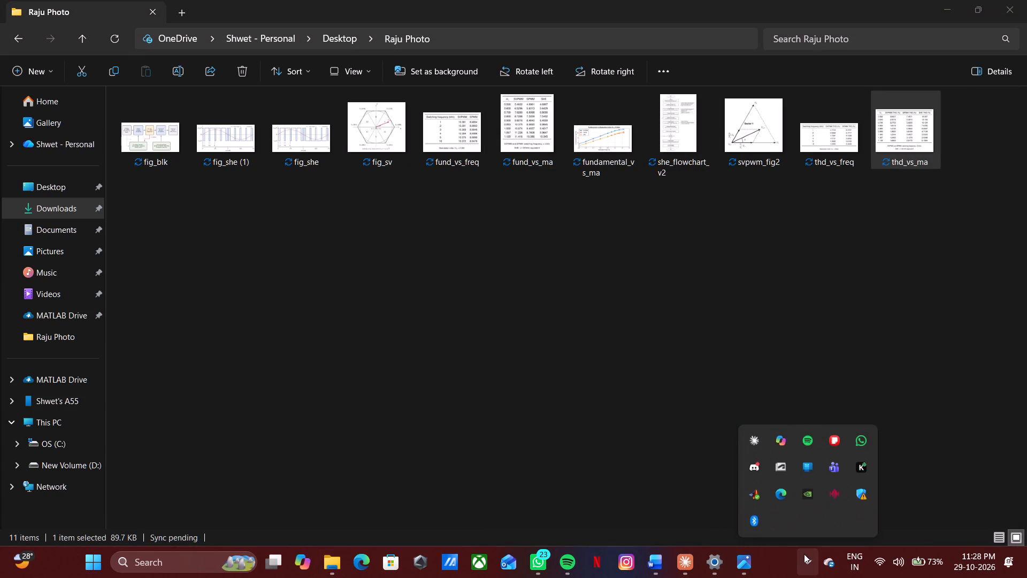
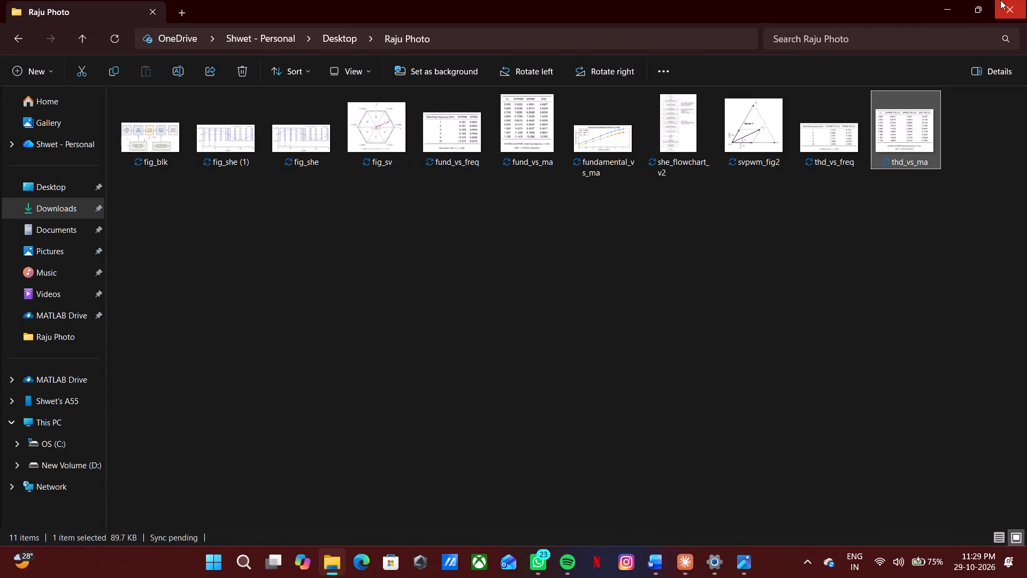
# Minimize the Raju Photo folder window to return to the Final Review document in Word.
pyautogui.click(957, 11)
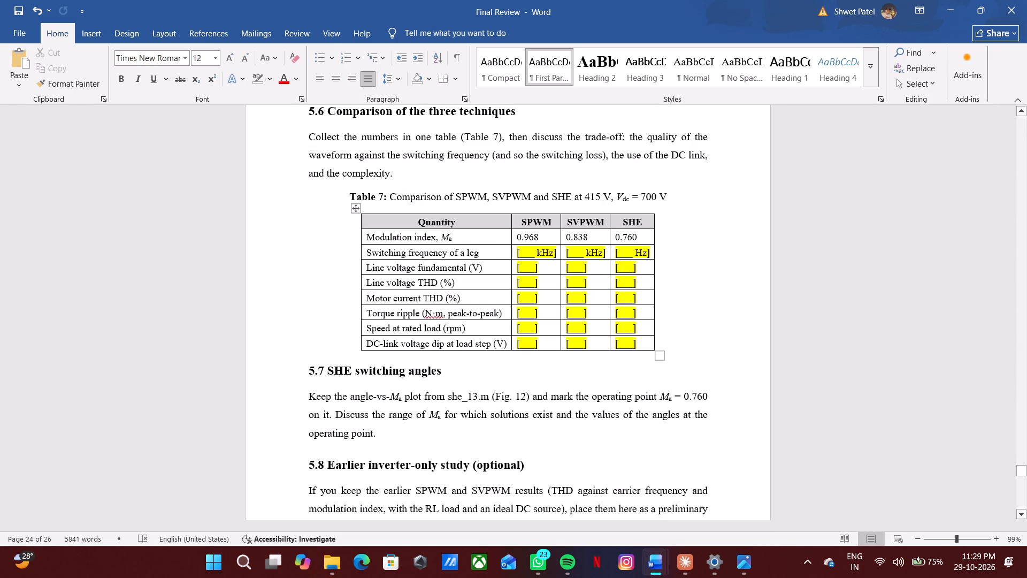
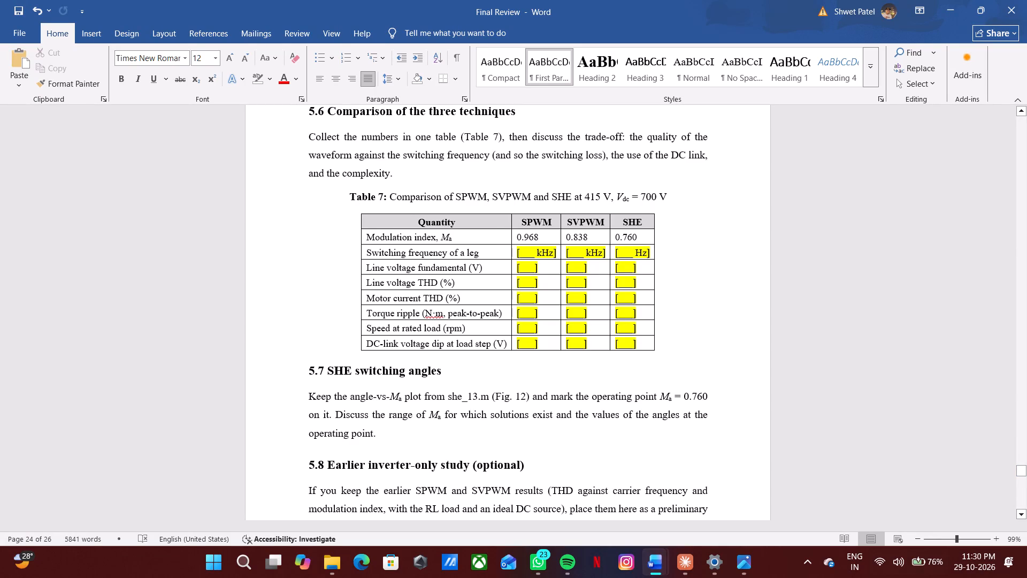
# Review Sections 5.6 to 5.8 of the Final Review document, down to the start of the References.
pyautogui.scroll(-4, 717, 470)
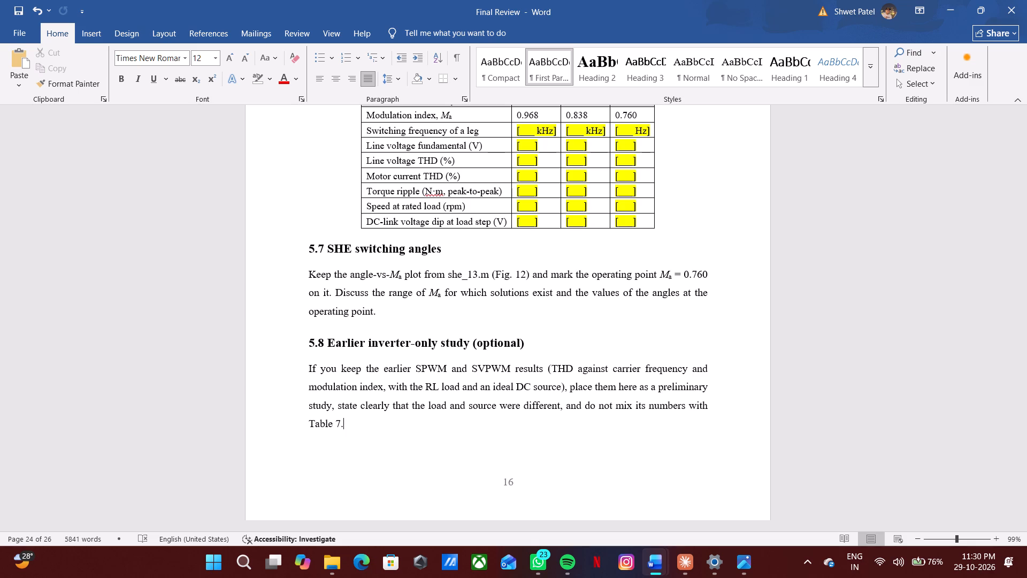
pyautogui.scroll(-9, 609, 223)
pyautogui.scroll(5, 622, 260)
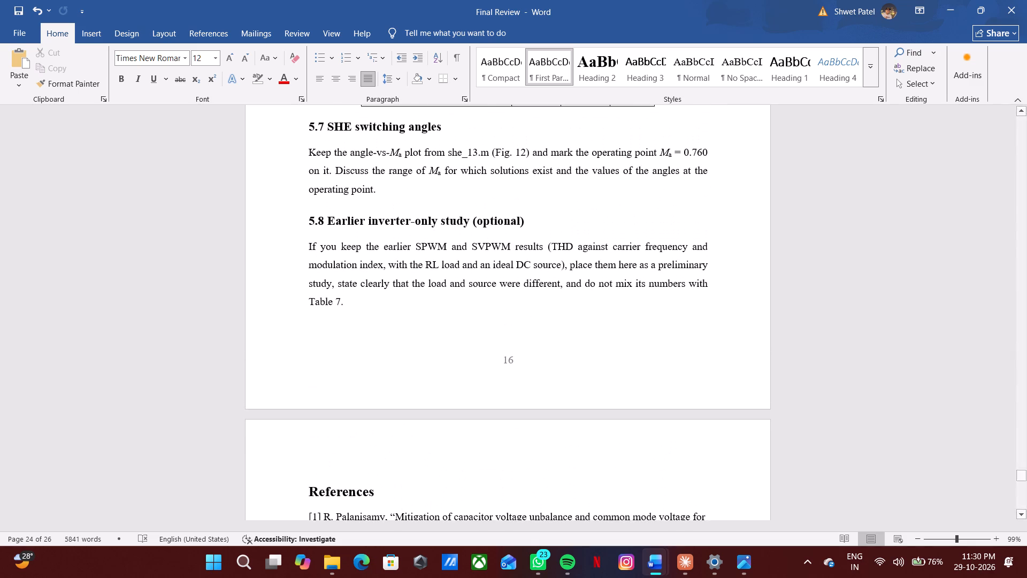
pyautogui.scroll(1, 616, 258)
pyautogui.scroll(2, 681, 256)
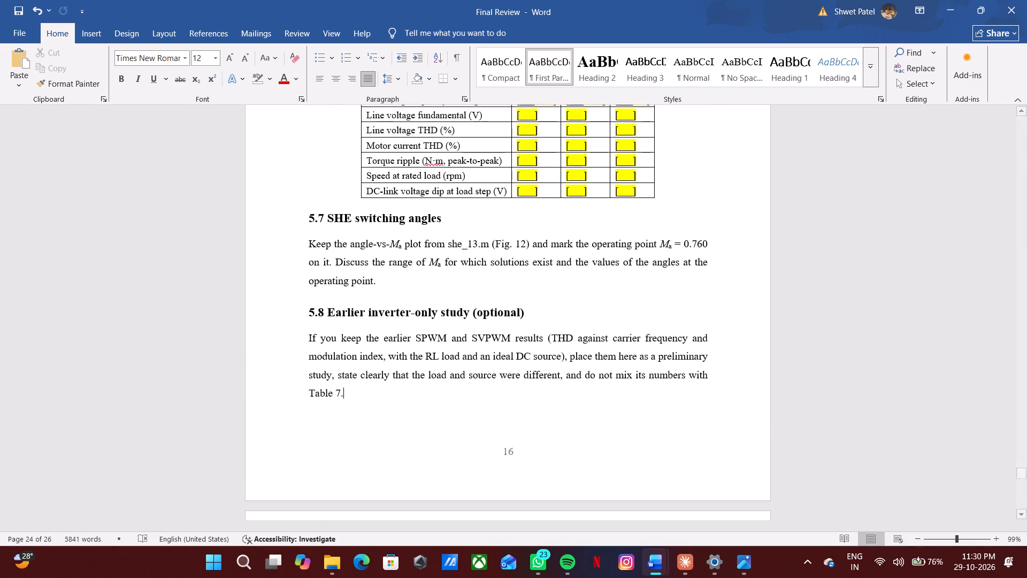
# Switch to the Raju Photo folder and view the she_flowchart_v2 and fundamental_vs_ma images.
pyautogui.press('super+Tab')
pyautogui.click(377, 153)
pyautogui.press('super+Tab')
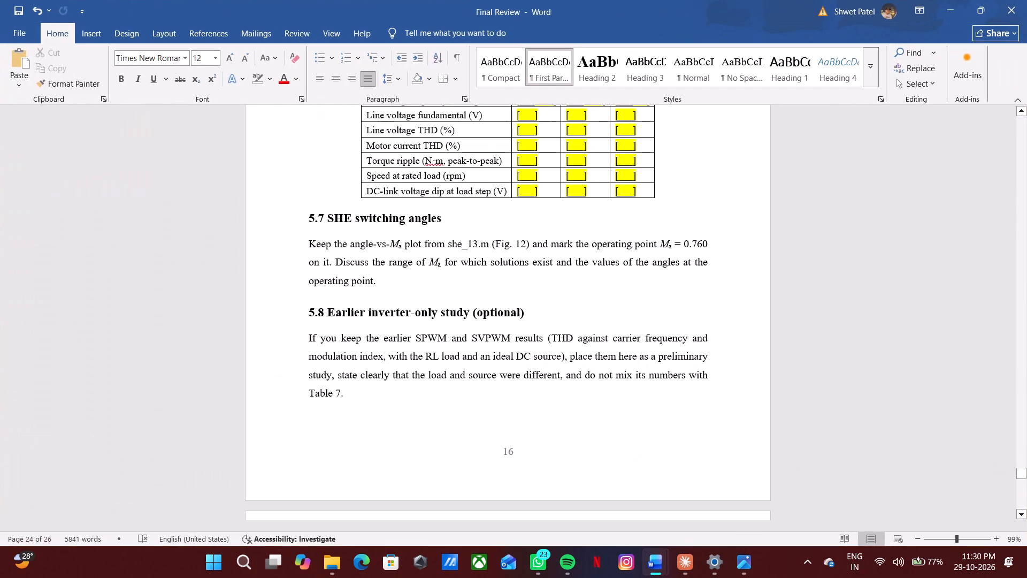
pyautogui.click(573, 139)
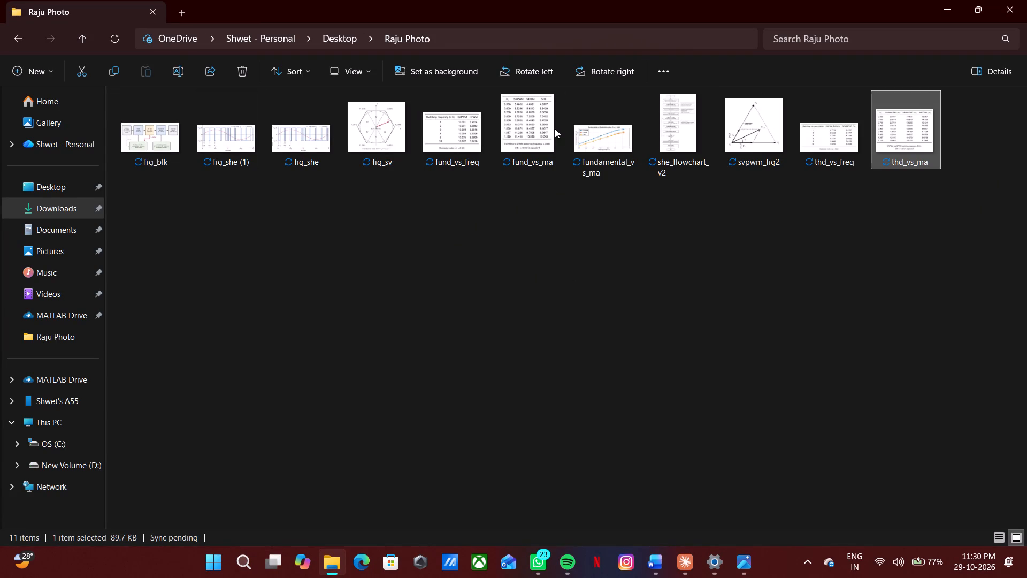
pyautogui.doubleClick(682, 116)
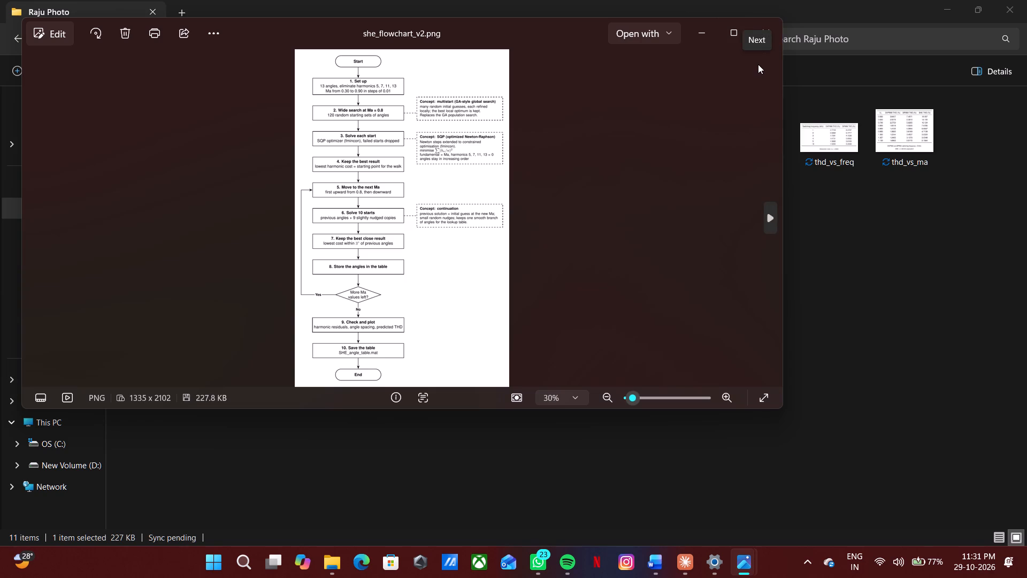
pyautogui.click(712, 97)
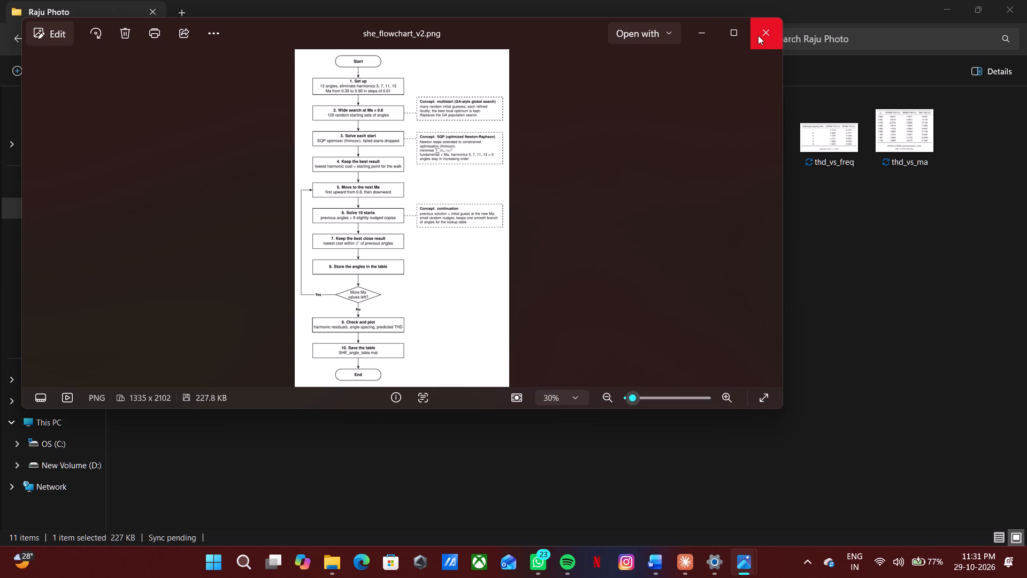
pyautogui.click(758, 35)
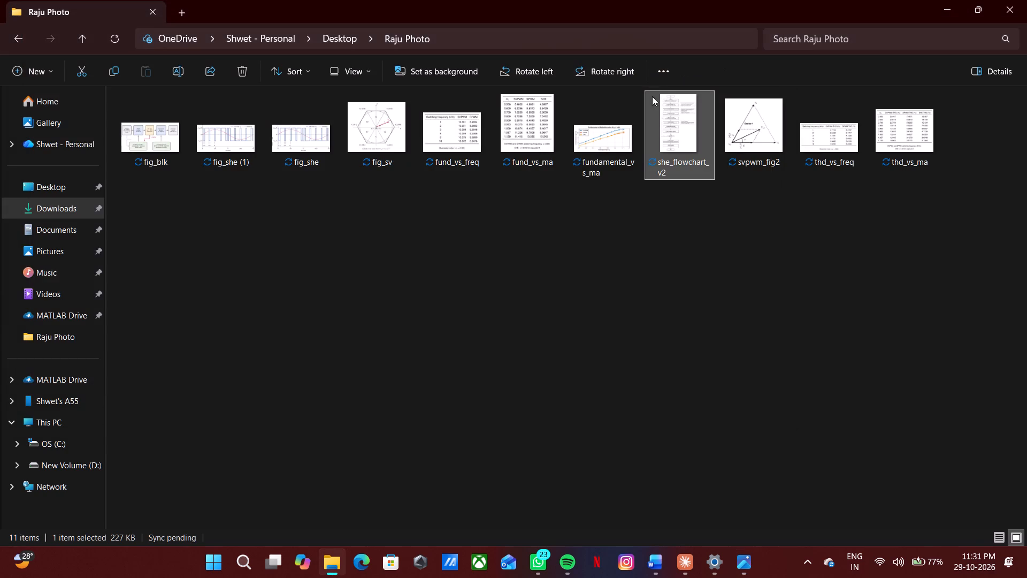
pyautogui.doubleClick(603, 132)
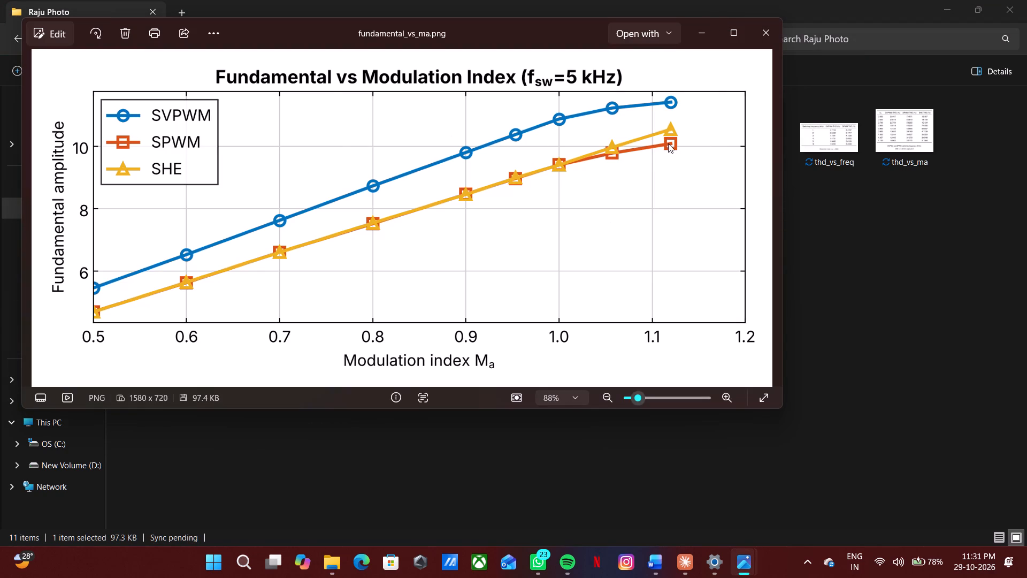
pyautogui.click(709, 28)
# Switch back to the Final Review document in Word and look through the Section 5 subsections for figure locations.
pyautogui.click(657, 557)
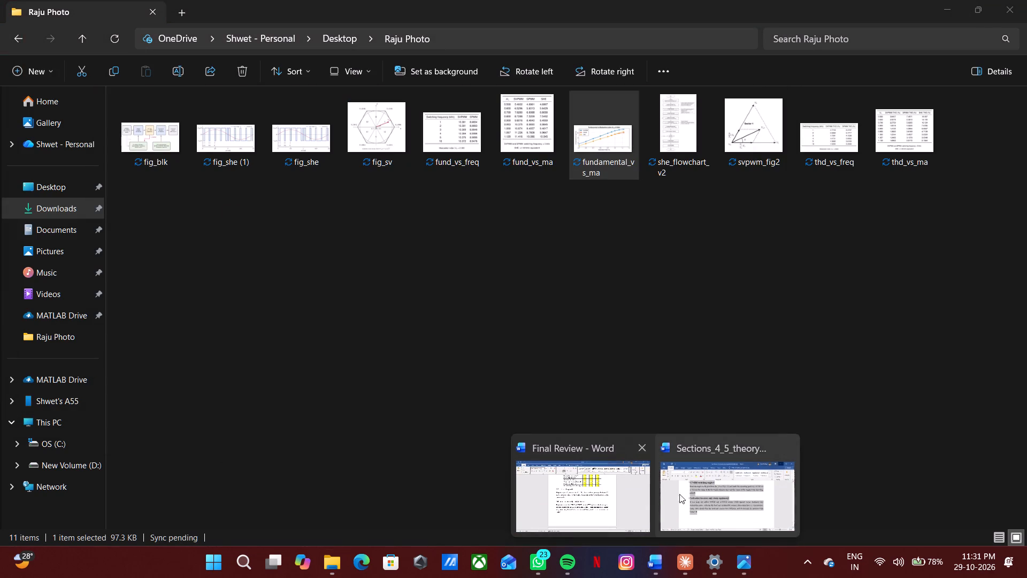
pyautogui.click(633, 488)
pyautogui.scroll(6, 635, 291)
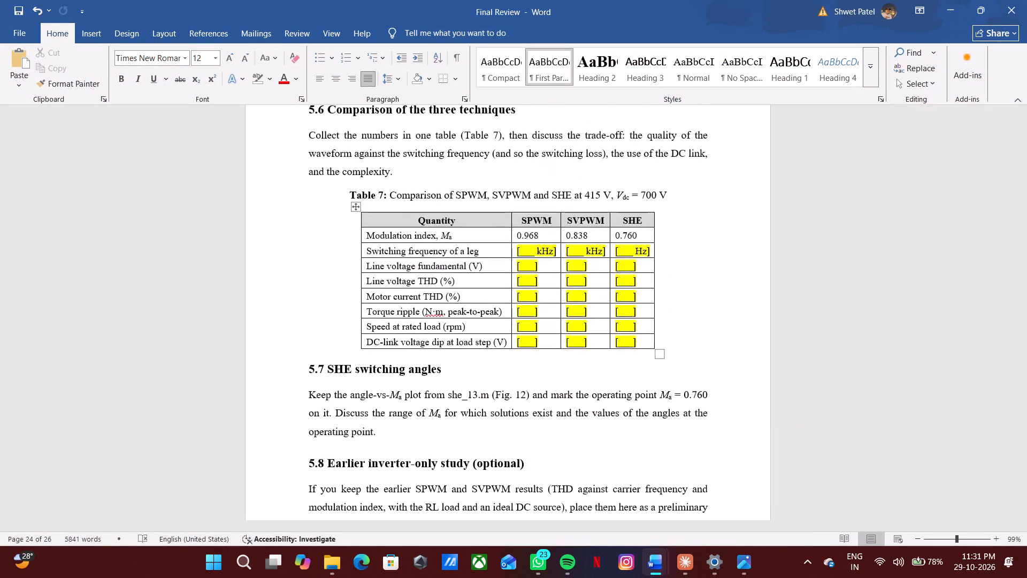
pyautogui.scroll(20, 635, 291)
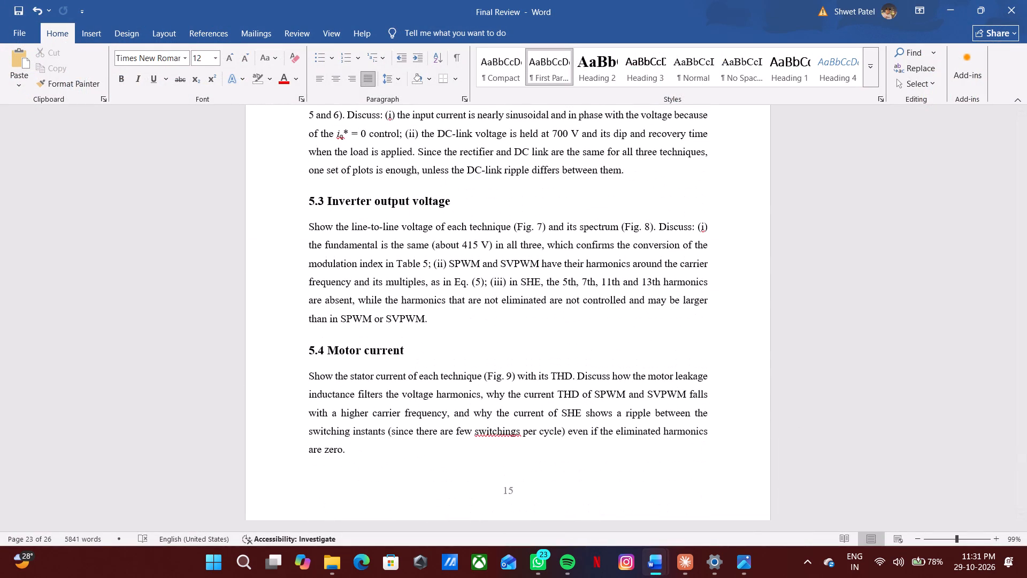
pyautogui.keyDown('ctrl'); pyautogui.scroll(-4, 635, 291); pyautogui.keyUp('ctrl')
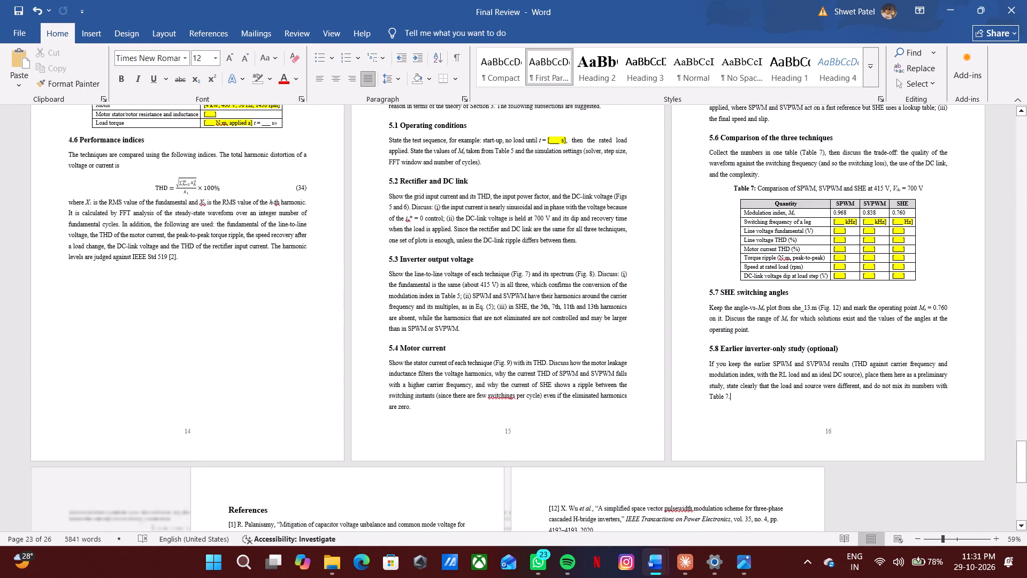
pyautogui.keyDown('ctrl'); pyautogui.scroll(6, 635, 291); pyautogui.keyUp('ctrl')
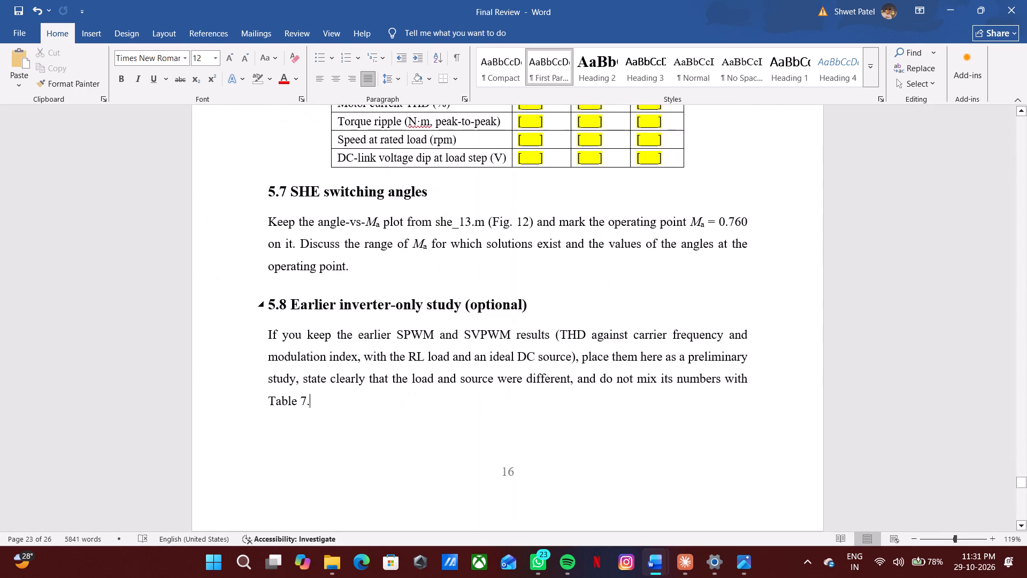
pyautogui.scroll(20, 641, 316)
pyautogui.scroll(6, 641, 316)
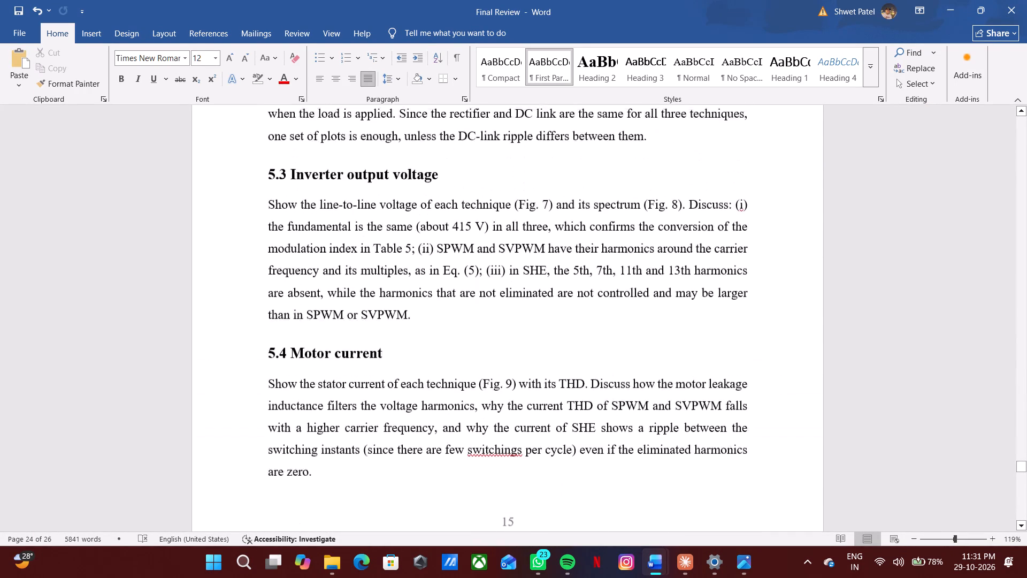
pyautogui.scroll(7, 642, 317)
pyautogui.doubleClick(955, 539)
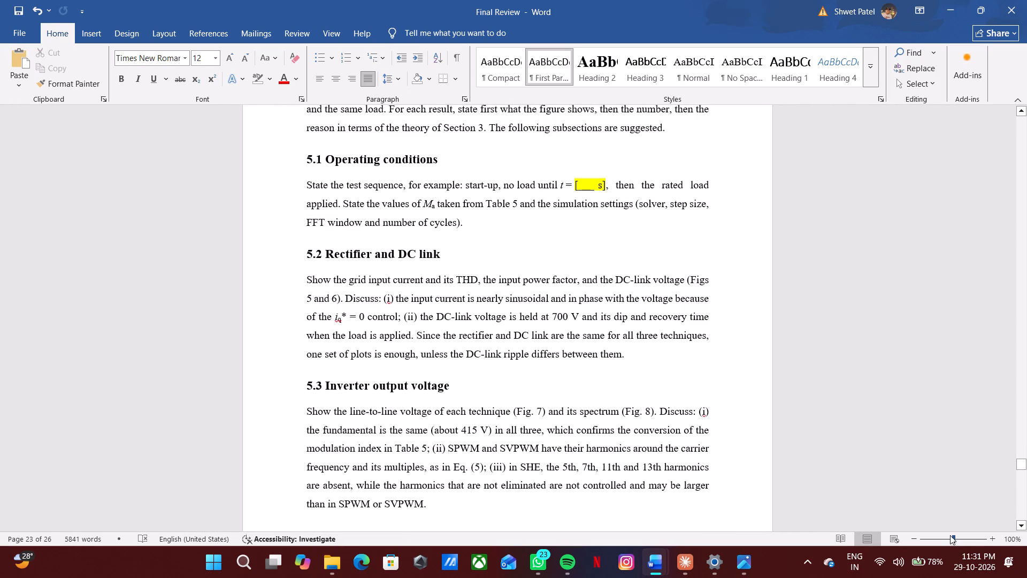
# Look back through Section 4 of the document to Tables 3 and 4 in Section 3.
pyautogui.scroll(10, 642, 340)
pyautogui.scroll(11, 642, 340)
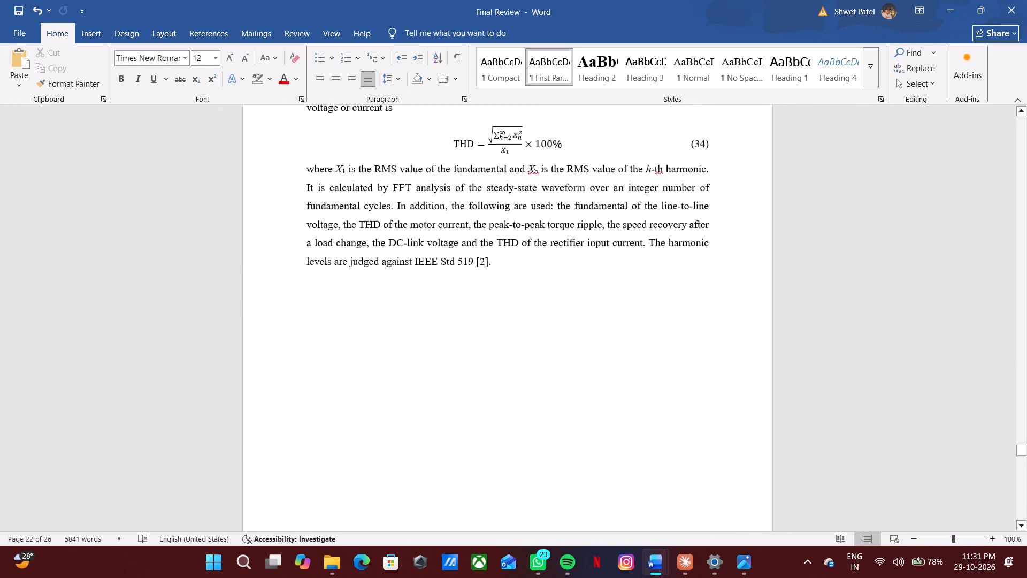
pyautogui.scroll(7, 642, 340)
pyautogui.scroll(20, 642, 340)
pyautogui.scroll(1, 642, 340)
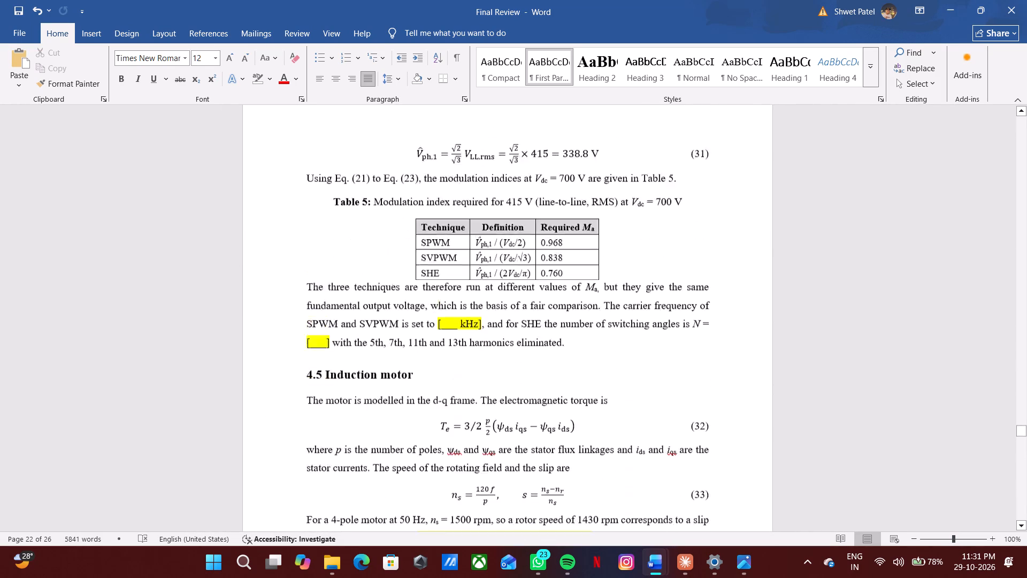
pyautogui.scroll(20, 642, 340)
pyautogui.scroll(16, 642, 340)
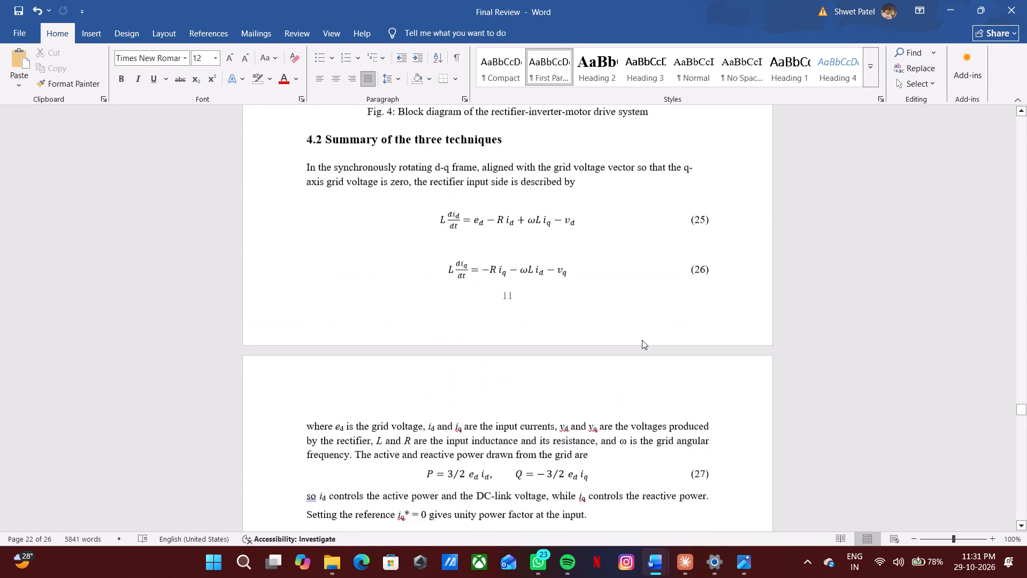
pyautogui.scroll(11, 642, 340)
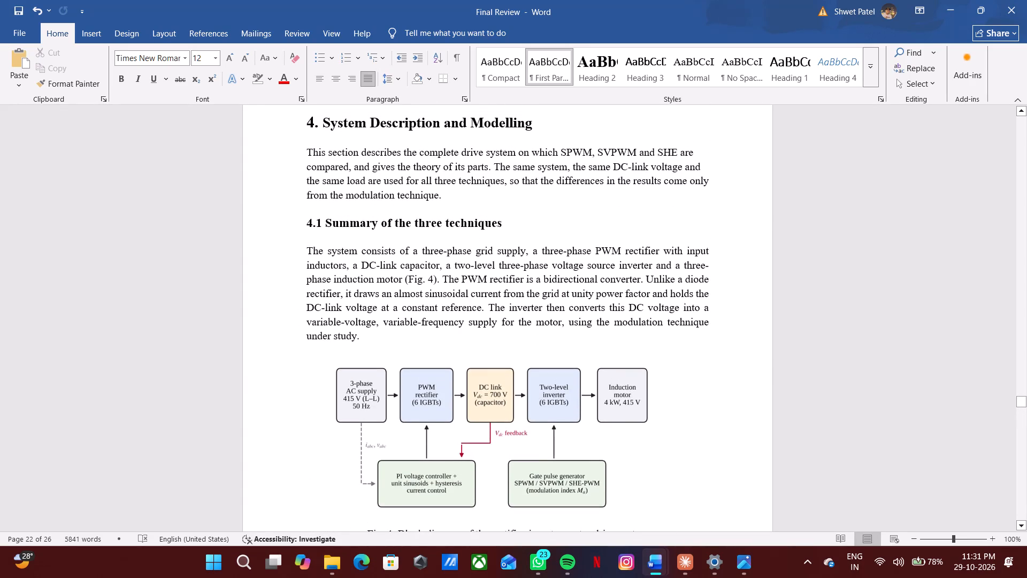
pyautogui.scroll(2, 642, 340)
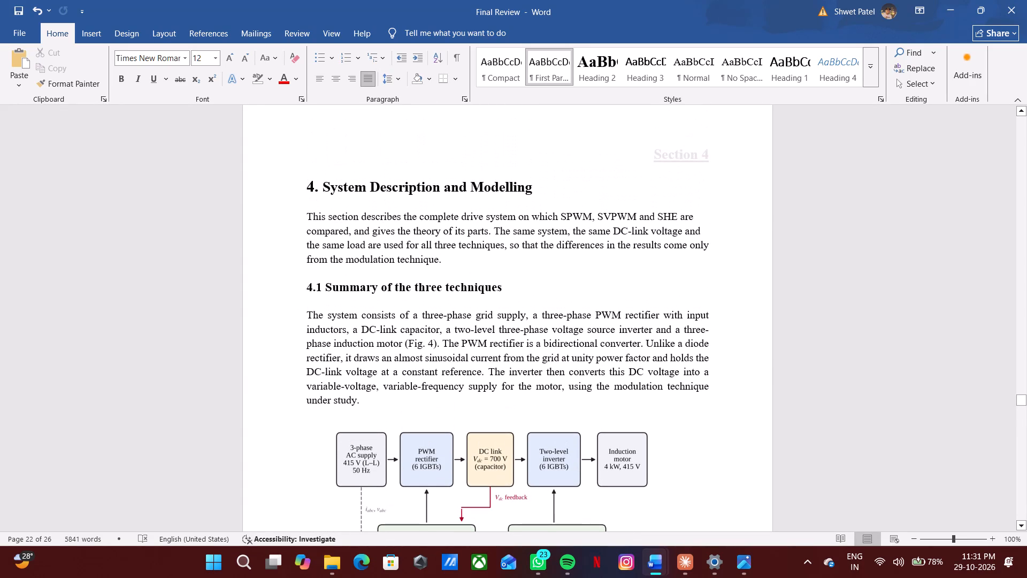
pyautogui.scroll(2, 642, 340)
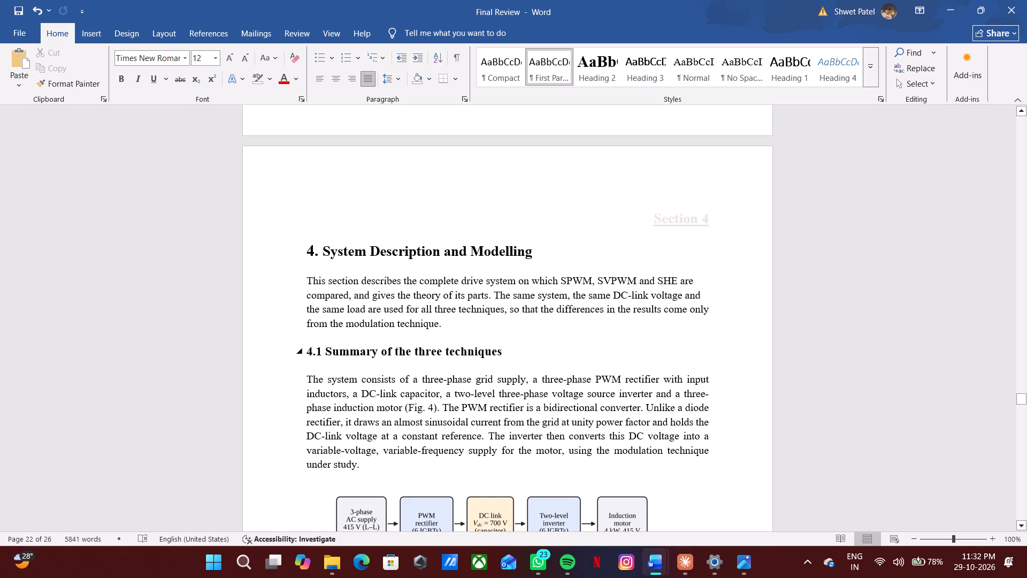
pyautogui.scroll(4, 638, 299)
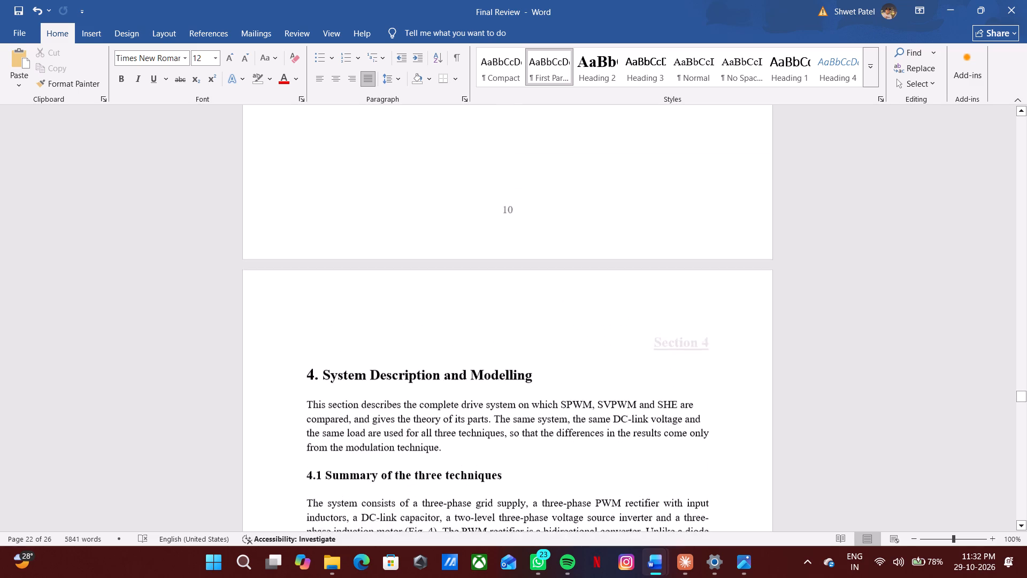
pyautogui.scroll(12, 638, 299)
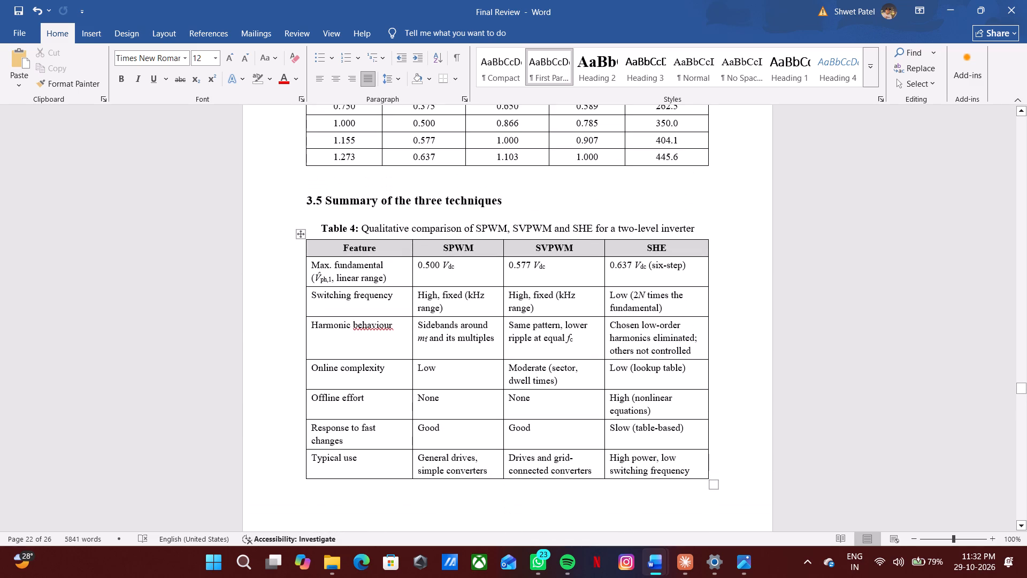
pyautogui.scroll(7, 623, 382)
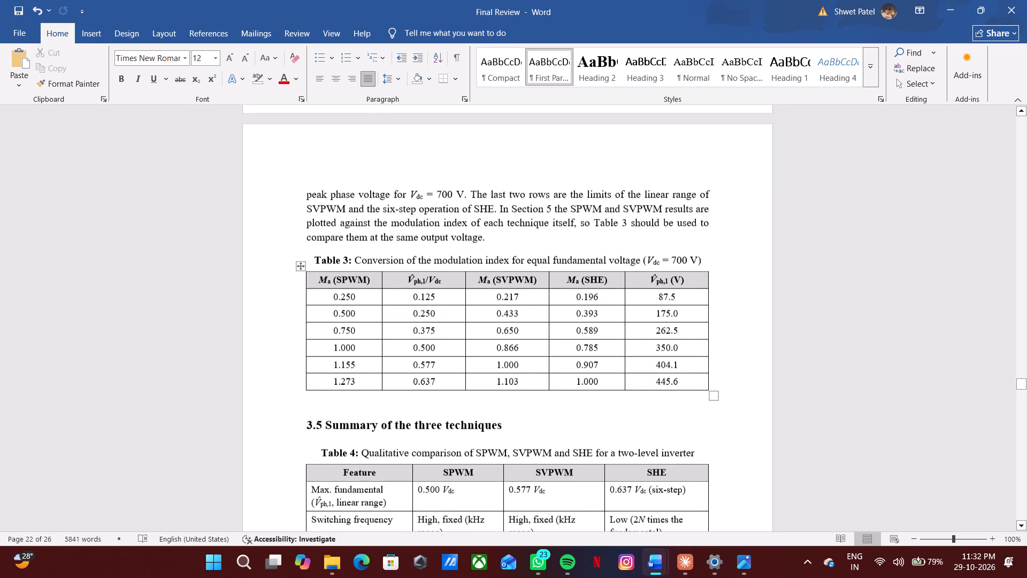
# Examine Table 3, the modulation index conversion, and compare it with the thd_vs_ma image in the Raju Photo folder.
pyautogui.click(650, 335)
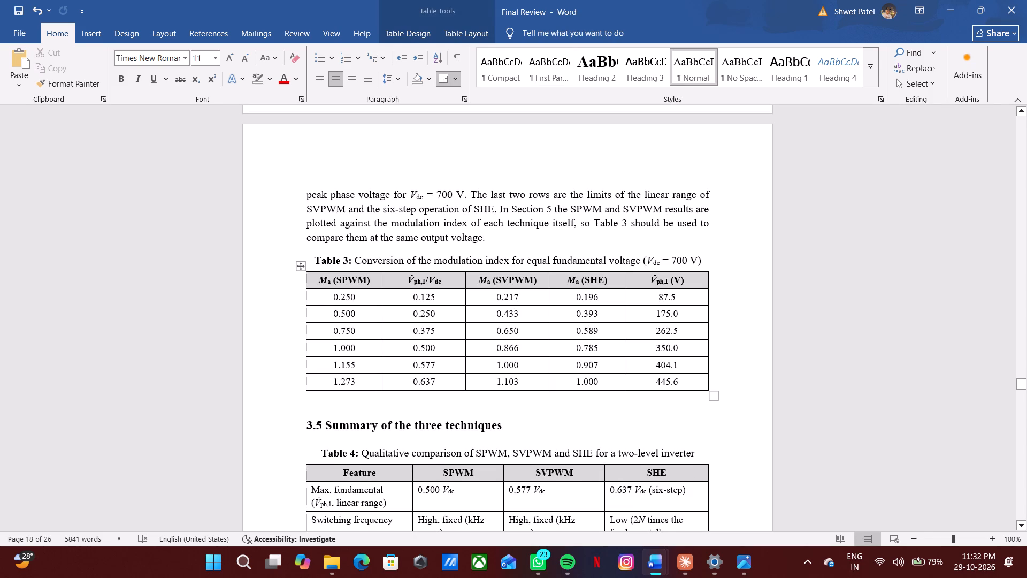
pyautogui.click(468, 320)
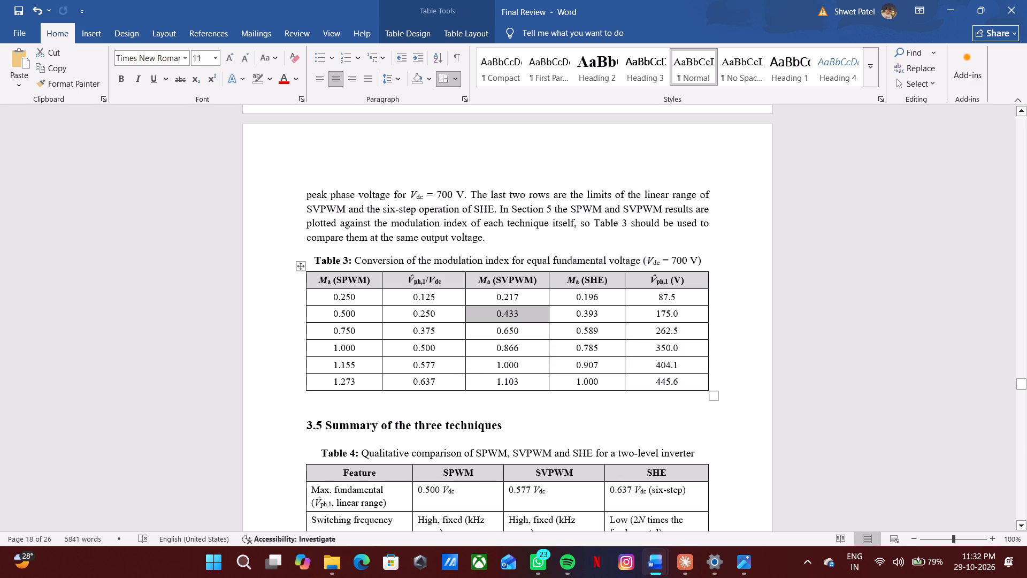
pyautogui.moveTo(719, 384); pyautogui.dragTo(354, 296)
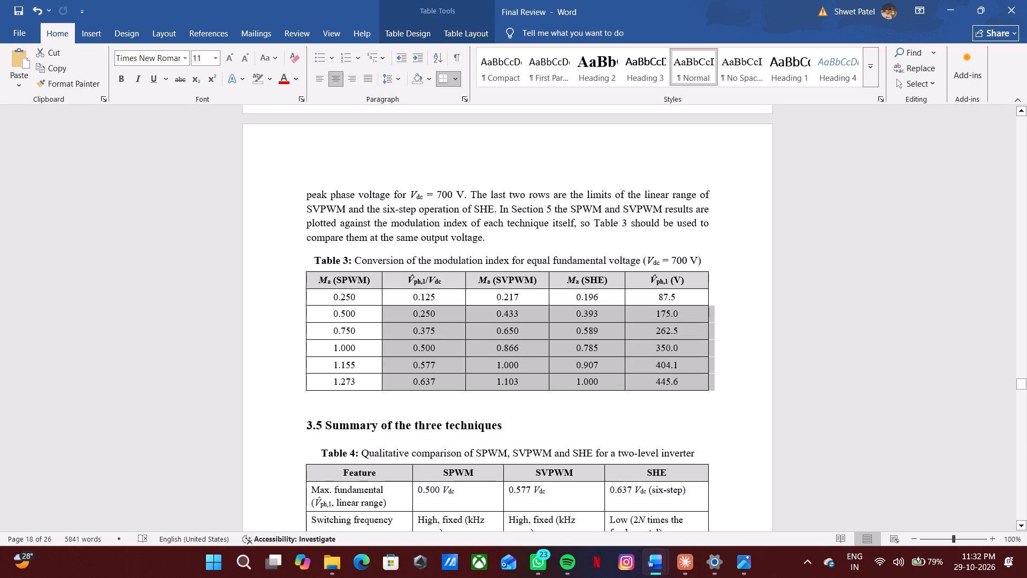
pyautogui.moveTo(354, 296); pyautogui.dragTo(278, 273)
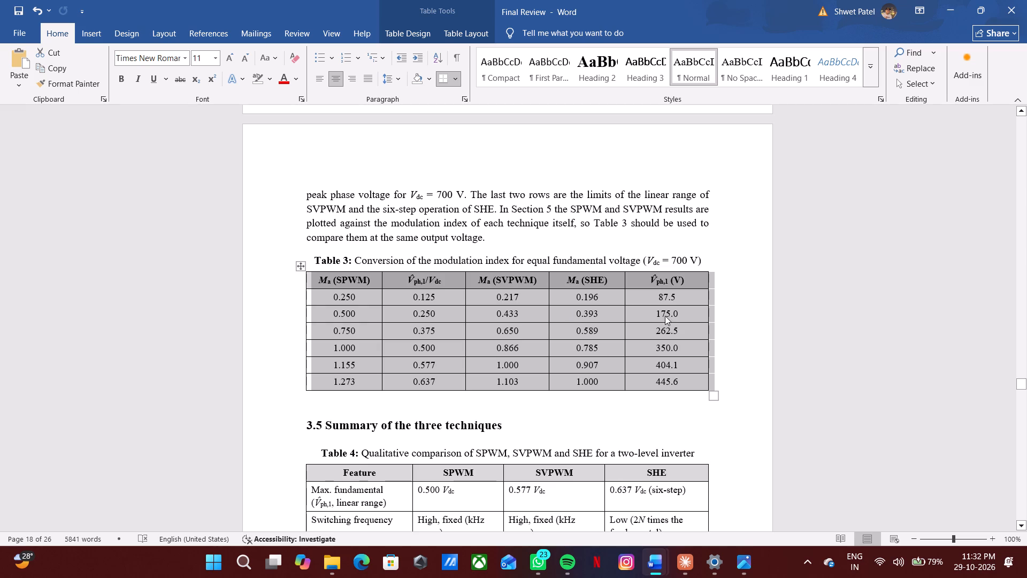
pyautogui.hotkey('alt', 'Tab')
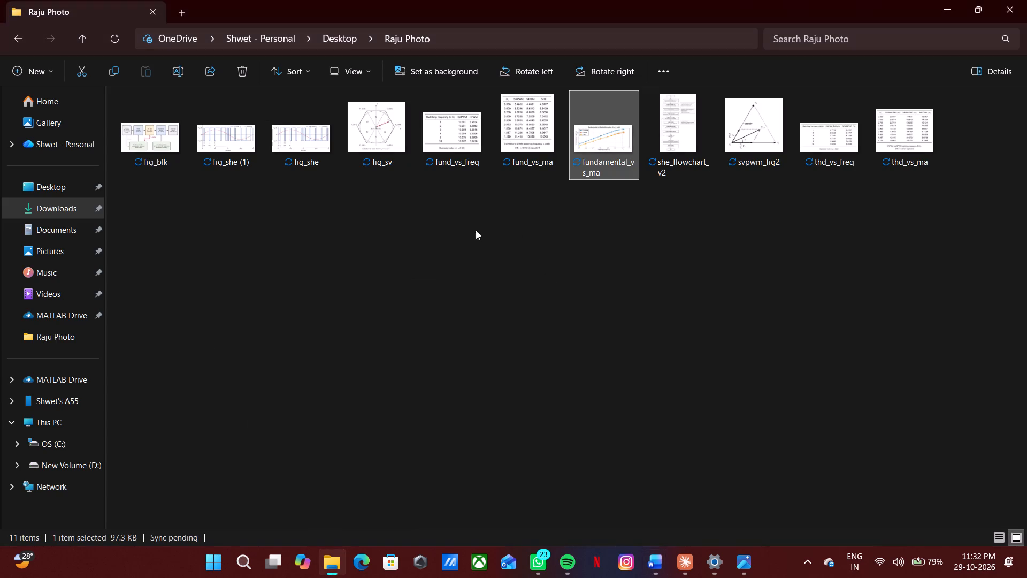
pyautogui.doubleClick(919, 150)
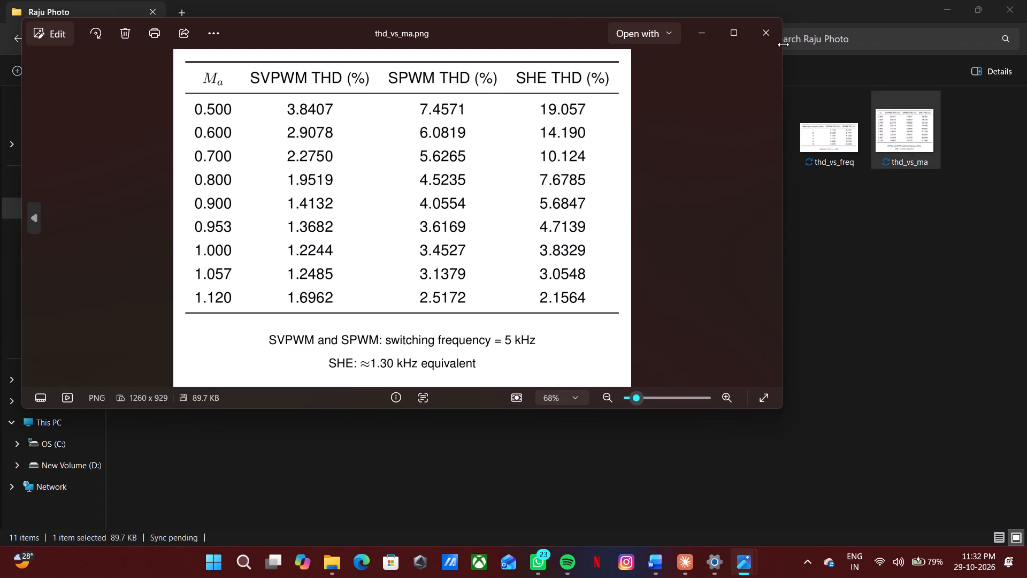
pyautogui.click(771, 33)
pyautogui.click(938, 26)
pyautogui.click(949, 13)
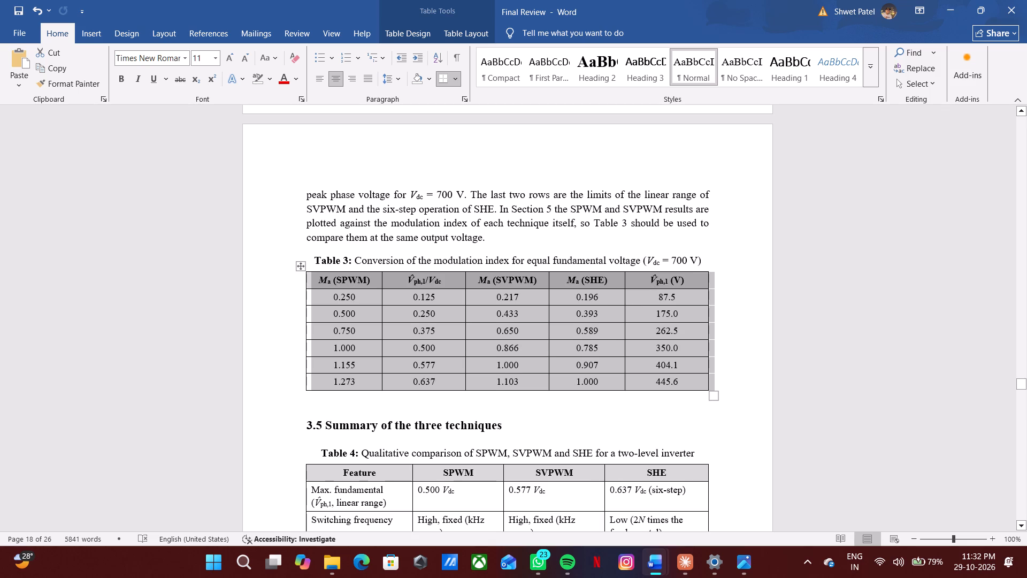
pyautogui.scroll(-1, 644, 265)
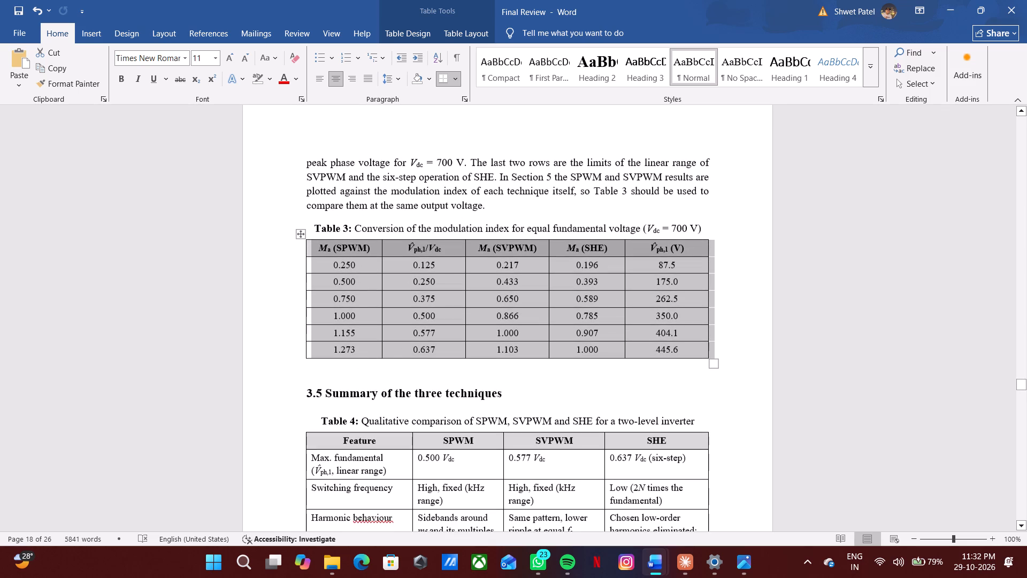
pyautogui.click(738, 267)
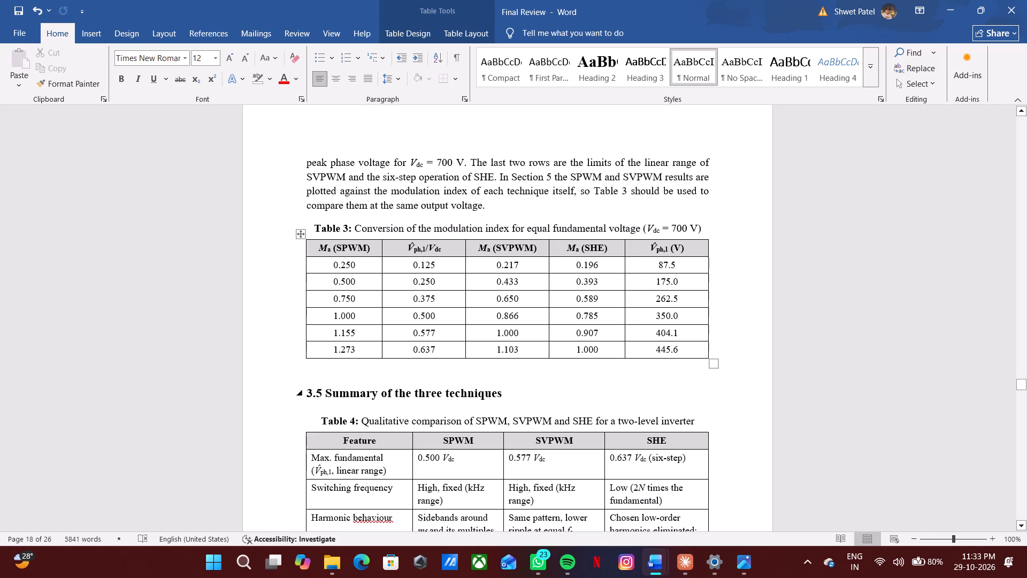
pyautogui.scroll(-1, 519, 386)
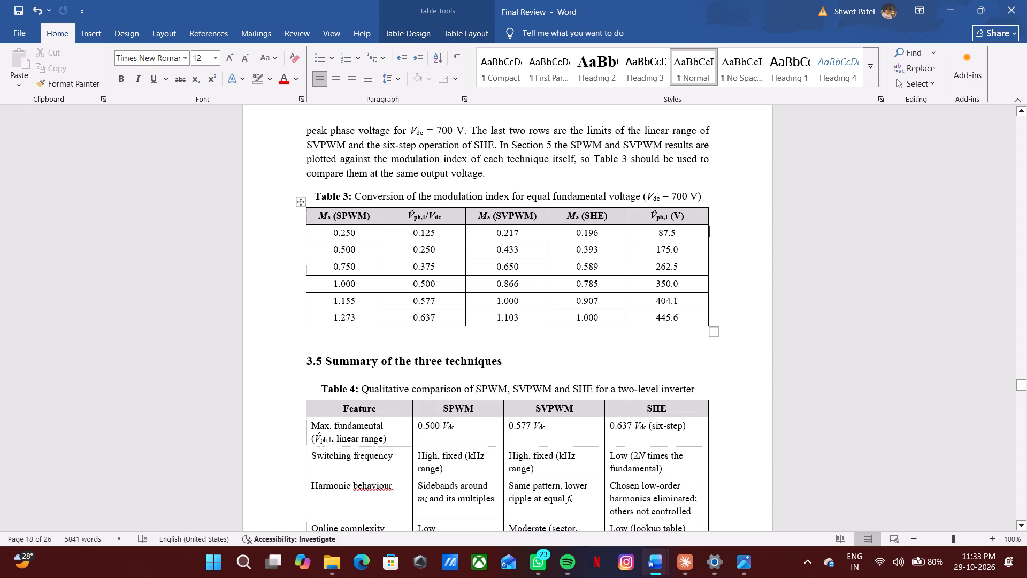
# Delete the existing modulation index table beneath the Table 3 caption, keeping the caption.
pyautogui.moveTo(722, 324); pyautogui.dragTo(589, 234)
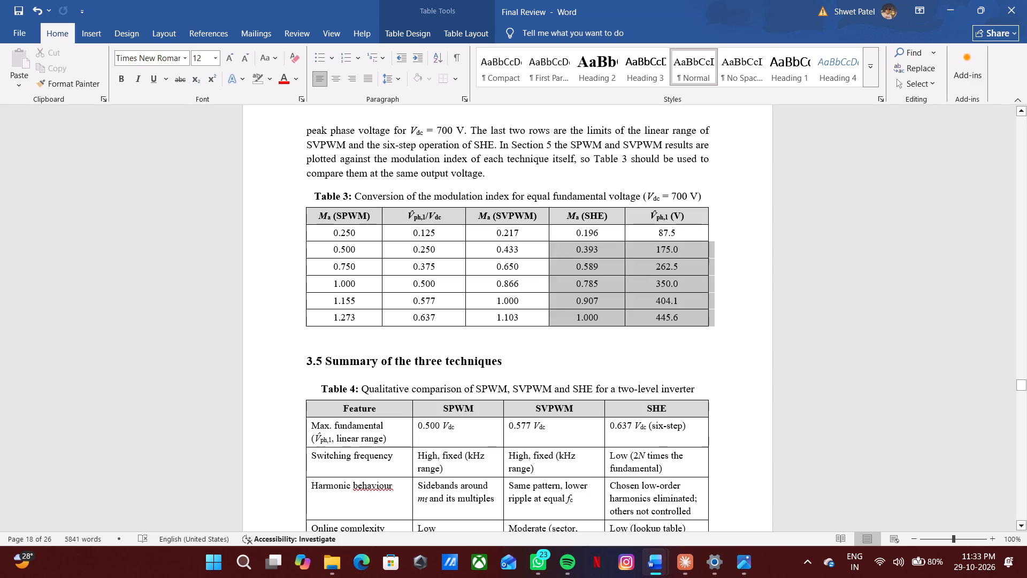
pyautogui.moveTo(589, 234); pyautogui.dragTo(303, 214)
pyautogui.press('BackSpace')
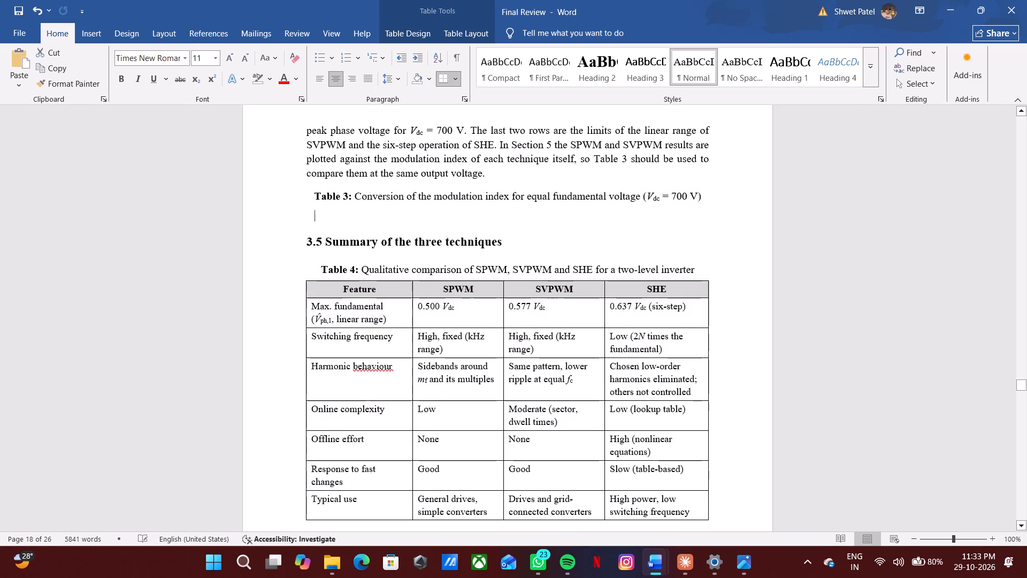
# Insert the thd_vs_ma image from the Raju Photo folder beneath the Table 3 caption and centre it.
pyautogui.hotkey('alt', 'Tab')
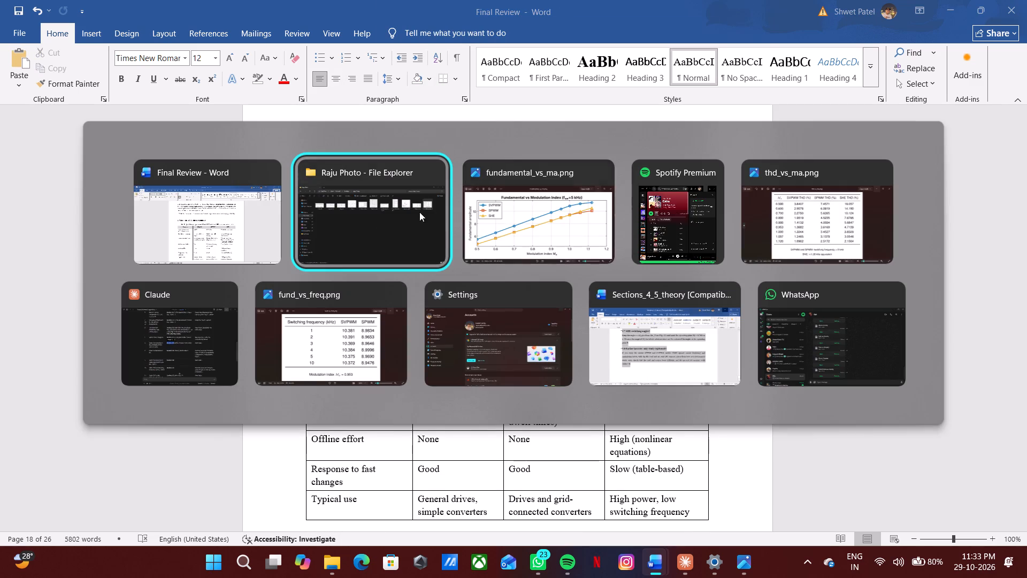
pyautogui.moveTo(909, 128); pyautogui.dragTo(646, 565)
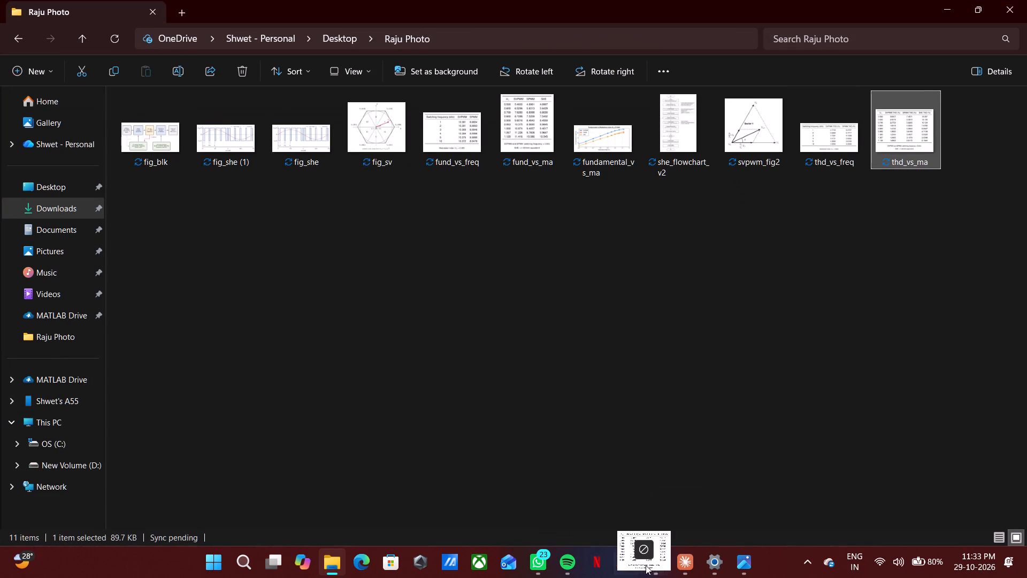
pyautogui.moveTo(646, 565); pyautogui.dragTo(569, 485)
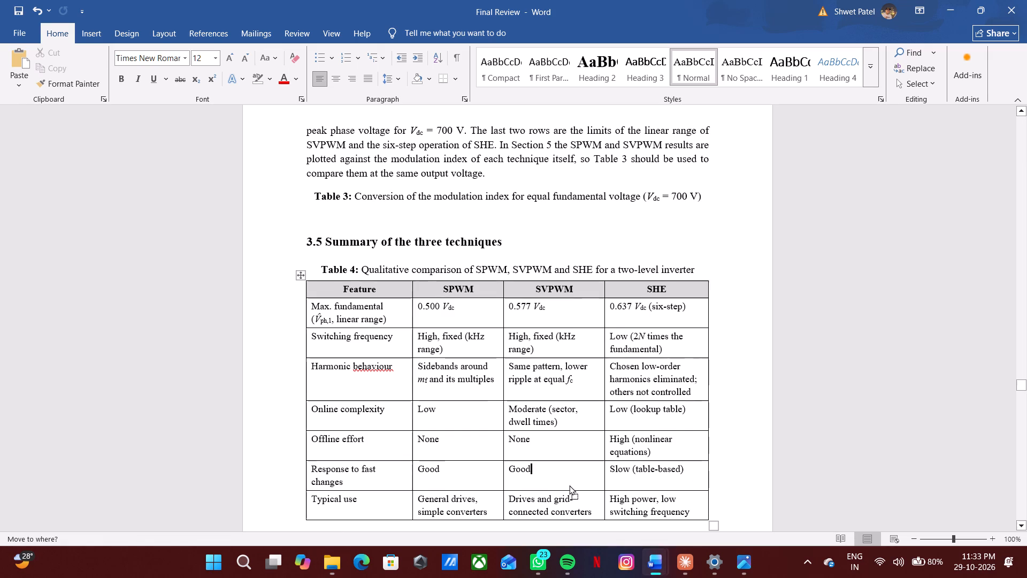
pyautogui.moveTo(569, 485); pyautogui.dragTo(342, 212)
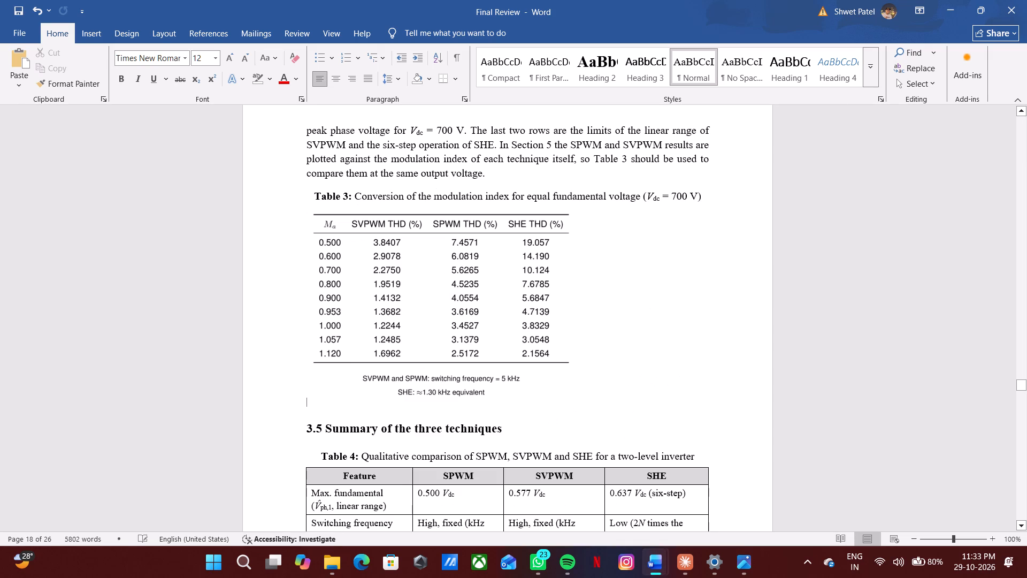
pyautogui.click(427, 278)
pyautogui.click(338, 82)
pyautogui.click(855, 292)
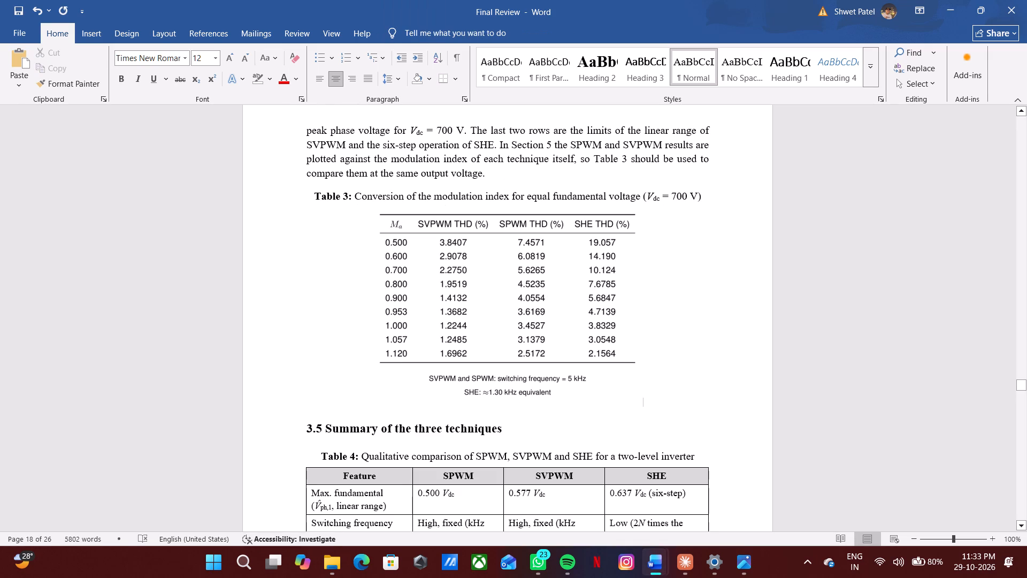
# Look through Table 4 in Section 3.5 and the opening of Section 4 to check the layout.
pyautogui.scroll(-6, 849, 291)
pyautogui.scroll(-2, 774, 242)
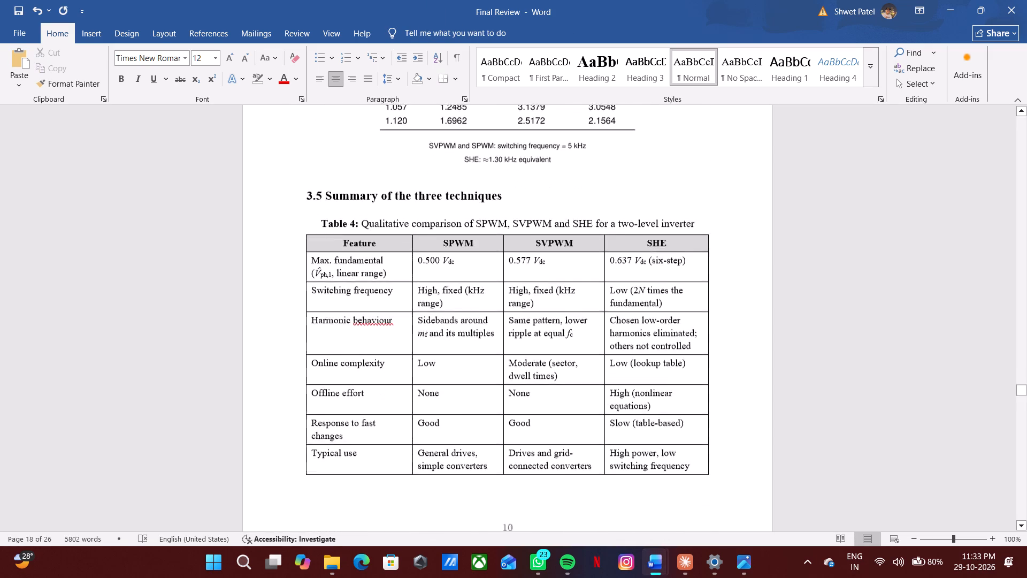
pyautogui.scroll(-1, 764, 245)
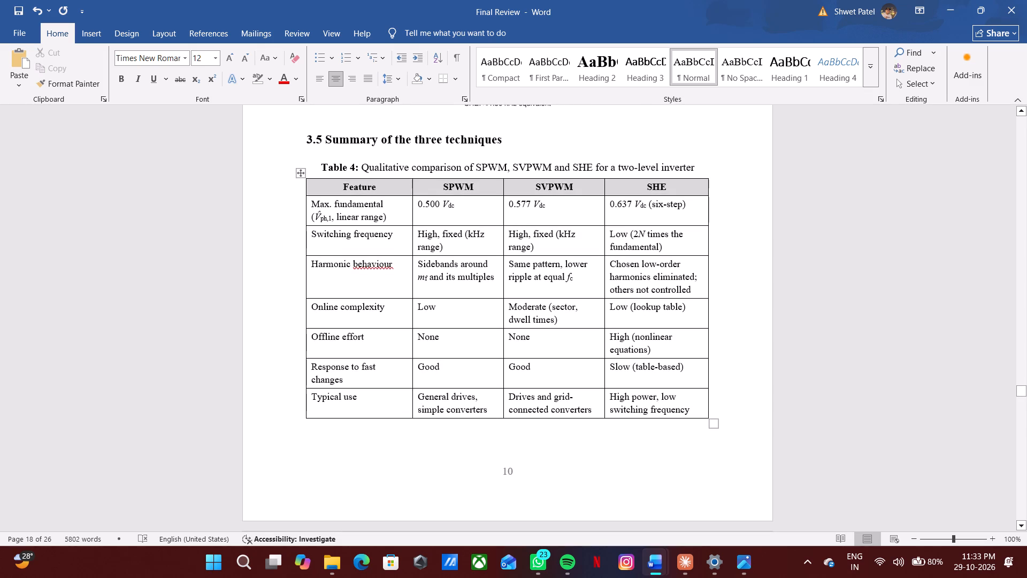
pyautogui.scroll(-4, 661, 230)
pyautogui.scroll(-7, 520, 234)
pyautogui.scroll(2, 519, 238)
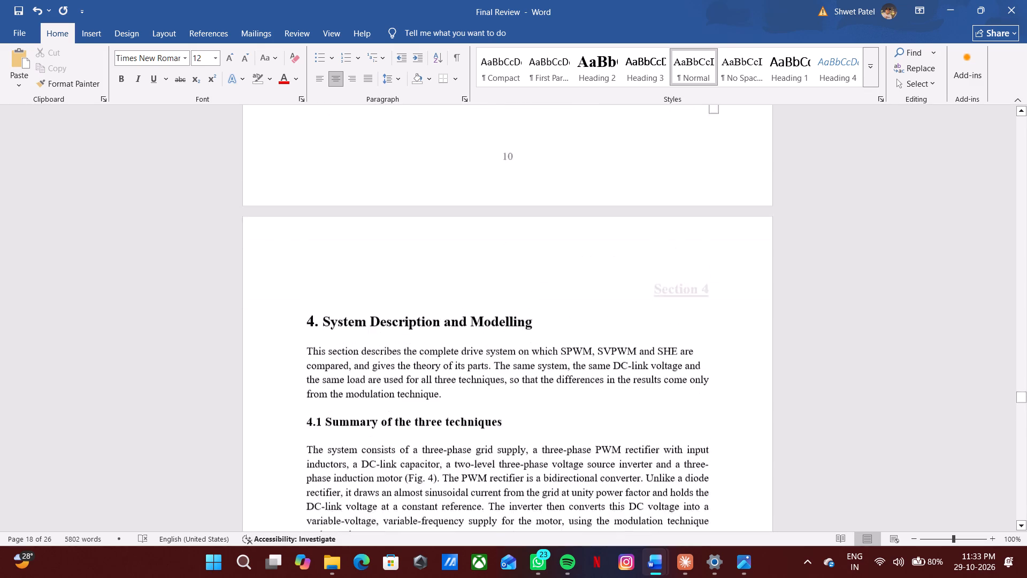
pyautogui.scroll(-16, 519, 238)
pyautogui.scroll(11, 522, 234)
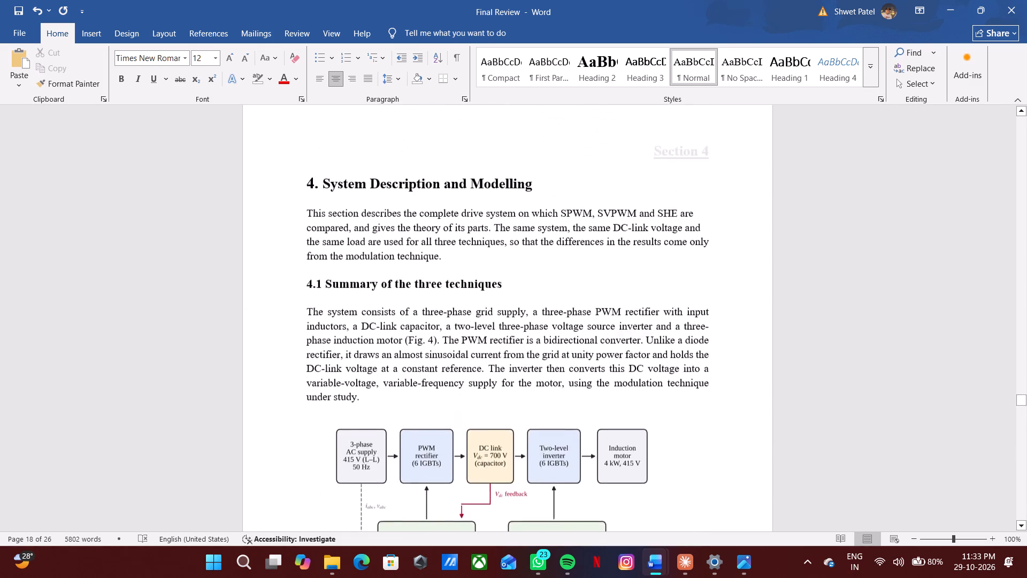
pyautogui.scroll(14, 522, 234)
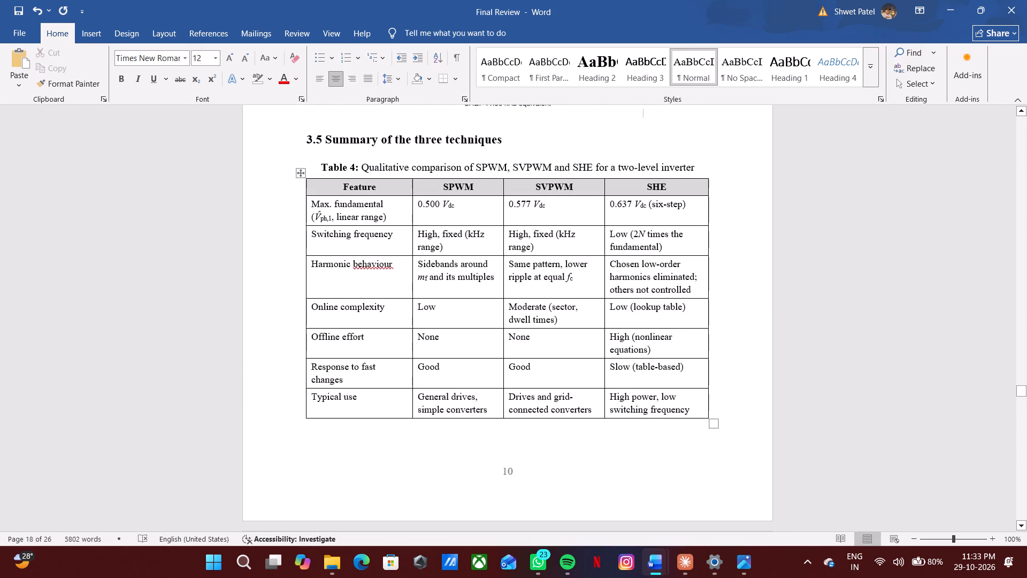
# Increase the indent of the Fig. 4 block diagram in Section 4.1 by one level.
pyautogui.scroll(-16, 481, 284)
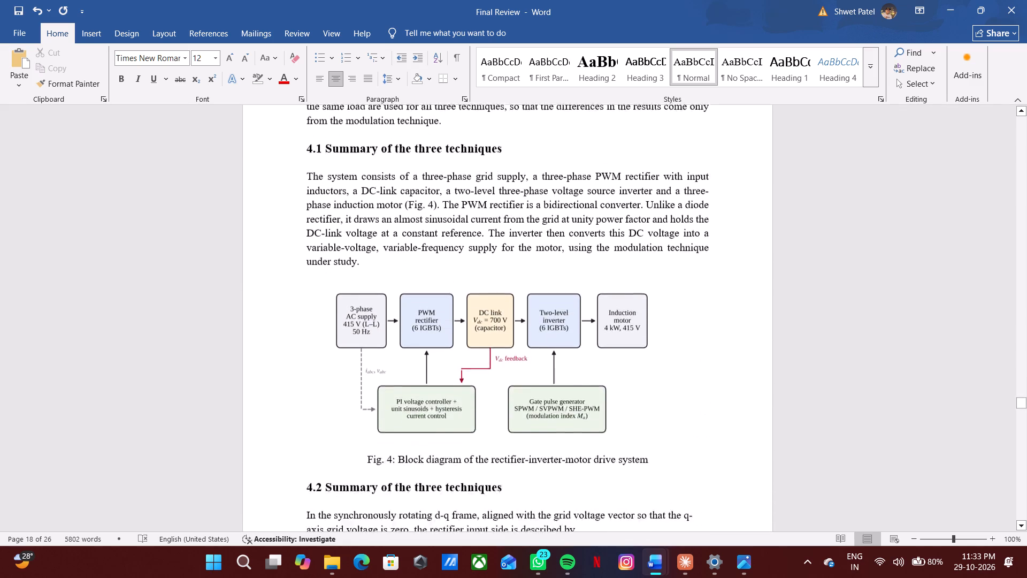
pyautogui.scroll(-9, 474, 308)
pyautogui.scroll(3, 470, 311)
pyautogui.click(478, 252)
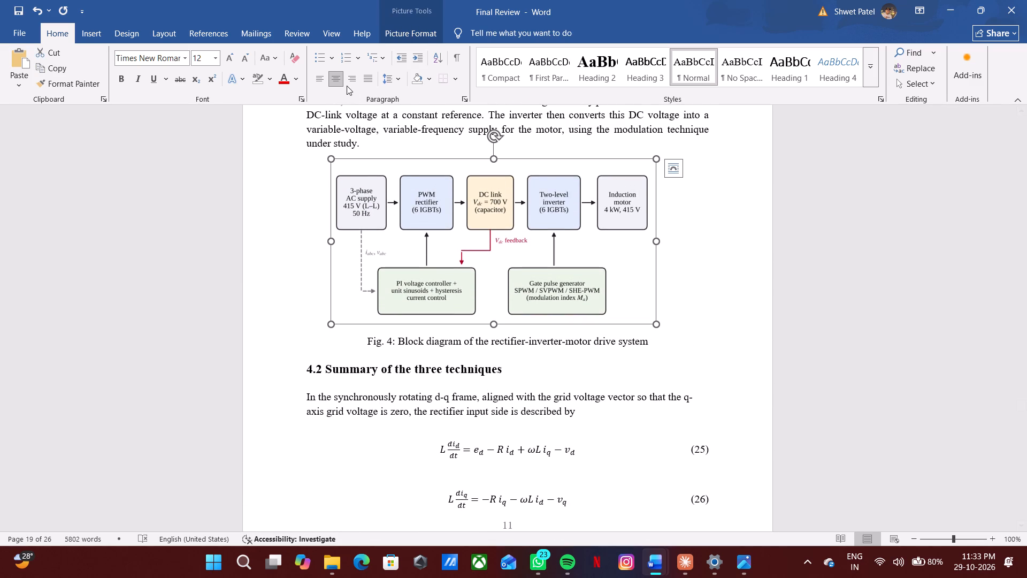
pyautogui.click(417, 62)
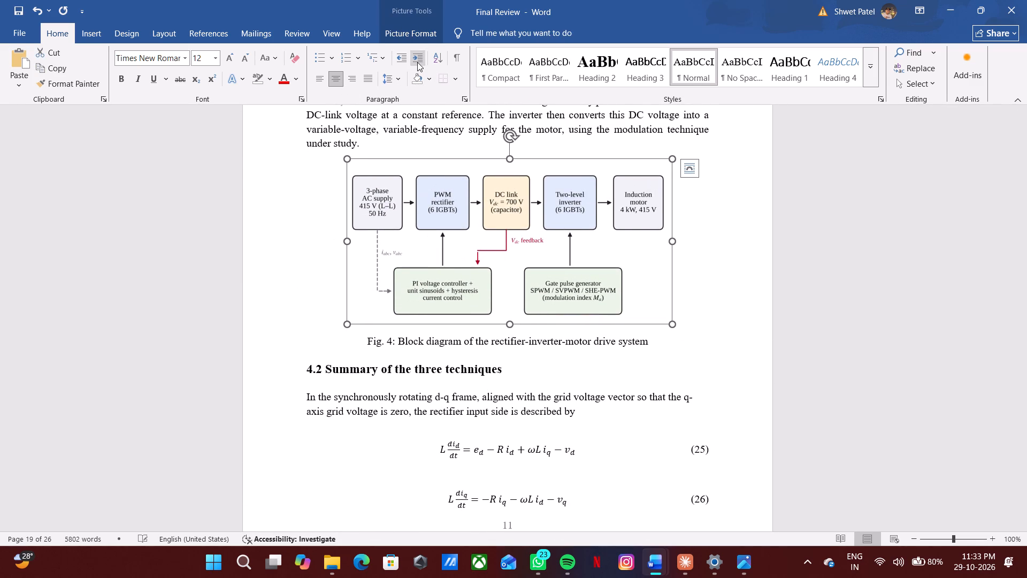
pyautogui.click(887, 321)
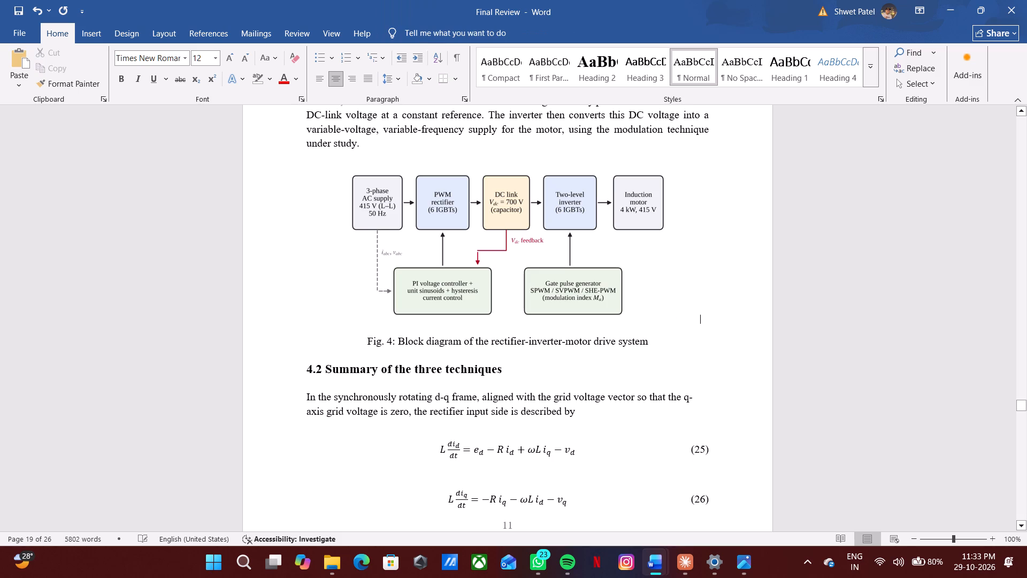
# Delete the "[(PI controller /" part of the highlighted placeholder in Section 4.2, keeping "hysteresis controller".
pyautogui.scroll(-16, 876, 329)
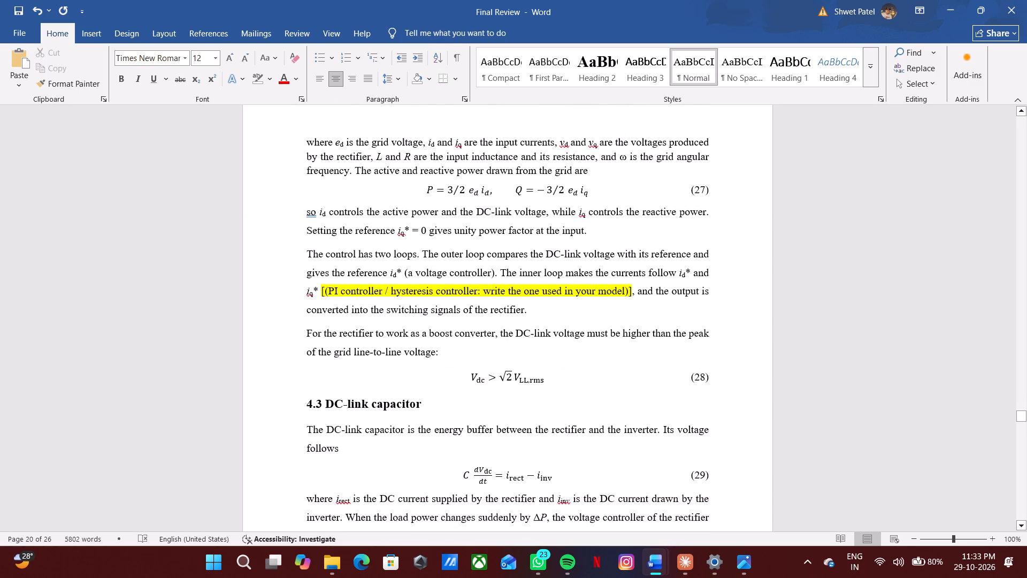
pyautogui.scroll(-2, 546, 302)
pyautogui.scroll(2, 436, 249)
pyautogui.click(389, 289)
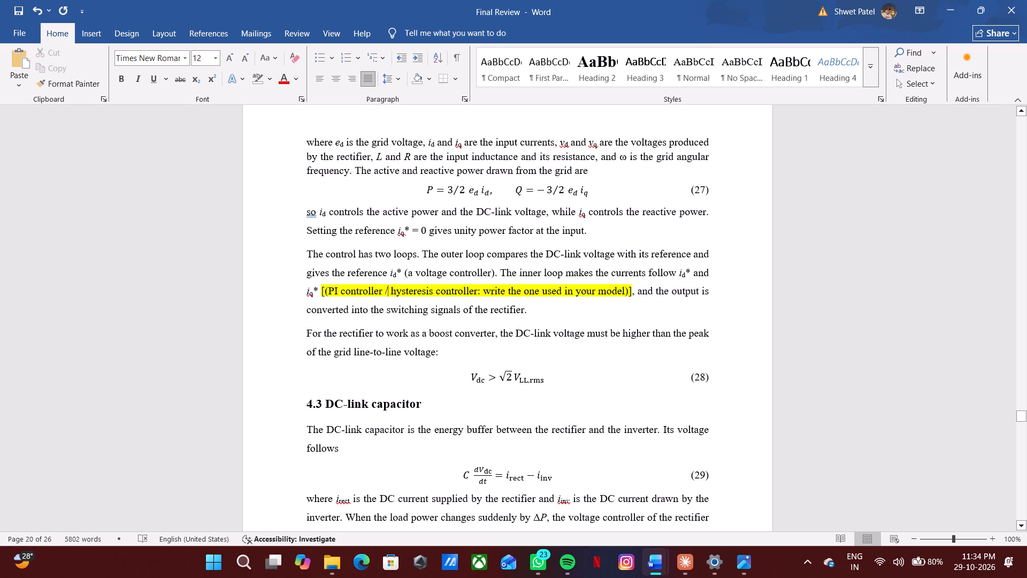
pyautogui.press('BackSpace')
pyautogui.press('BackSpace')
pyautogui.press('BackSpace')
pyautogui.press('BackSpace')
pyautogui.press('BackSpace')
pyautogui.press('BackSpace')
pyautogui.press('BackSpace')
pyautogui.press('BackSpace')
pyautogui.press('BackSpace')
pyautogui.press('BackSpace')
pyautogui.press('BackSpace')
pyautogui.press('BackSpace')
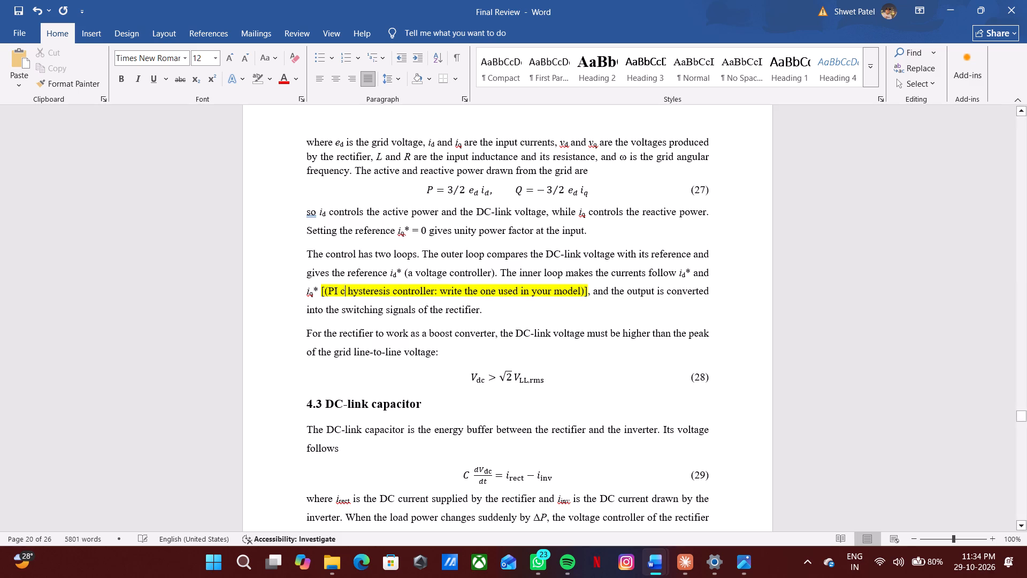
pyautogui.press('BackSpace')
pyautogui.press('BackSpace')
pyautogui.press('BackSpace')
pyautogui.click(331, 289)
pyautogui.press('BackSpace')
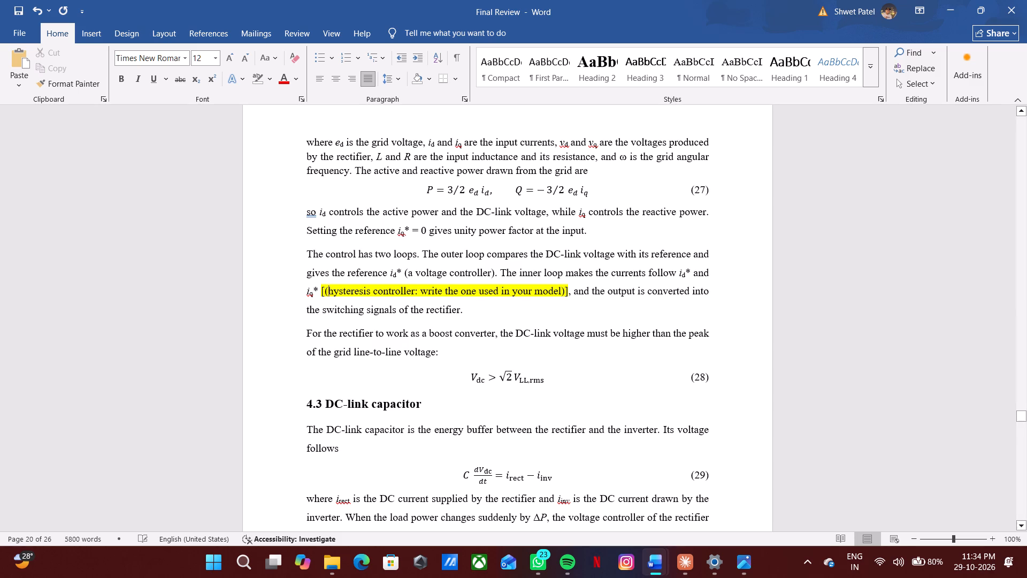
pyautogui.press('BackSpace')
pyautogui.press('BackSpace')
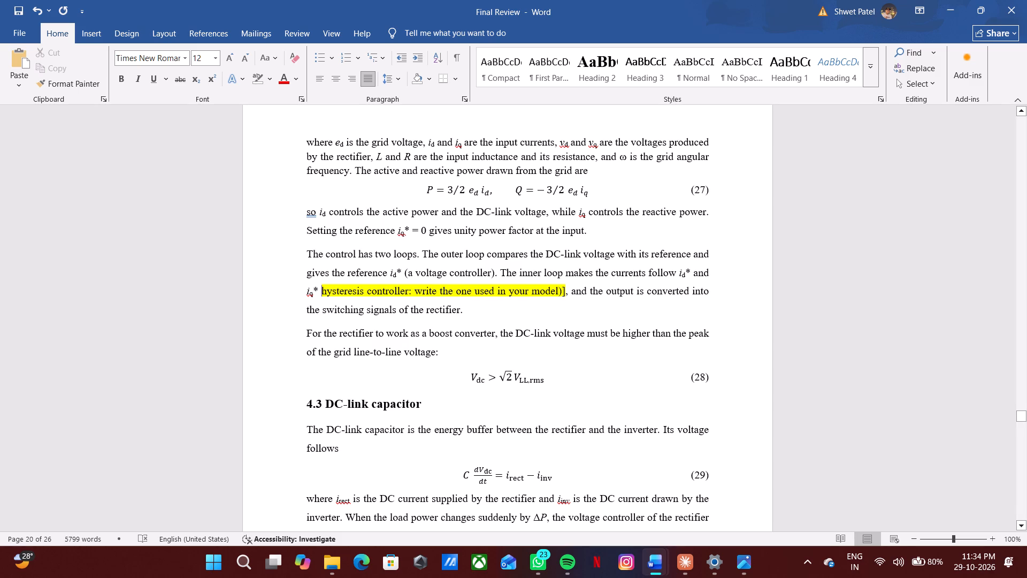
# Delete the ": write the one used in your model)]," text after "hysteresis controller" and put a space before "and".
pyautogui.moveTo(564, 291); pyautogui.dragTo(411, 293)
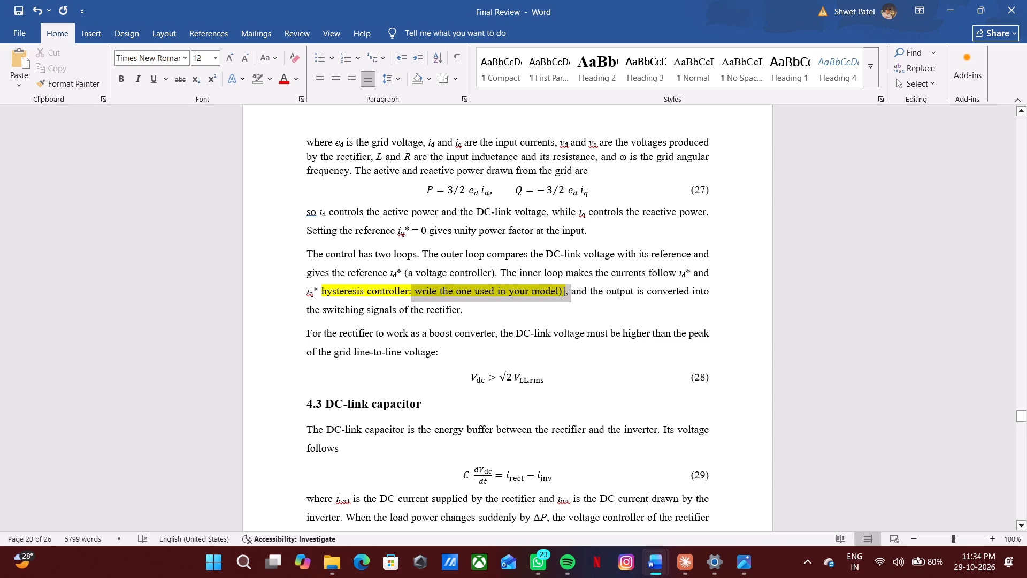
pyautogui.moveTo(411, 293); pyautogui.dragTo(409, 292)
pyautogui.press('BackSpace')
pyautogui.moveTo(408, 291); pyautogui.dragTo(343, 290)
pyautogui.click(345, 293)
pyautogui.click(408, 291)
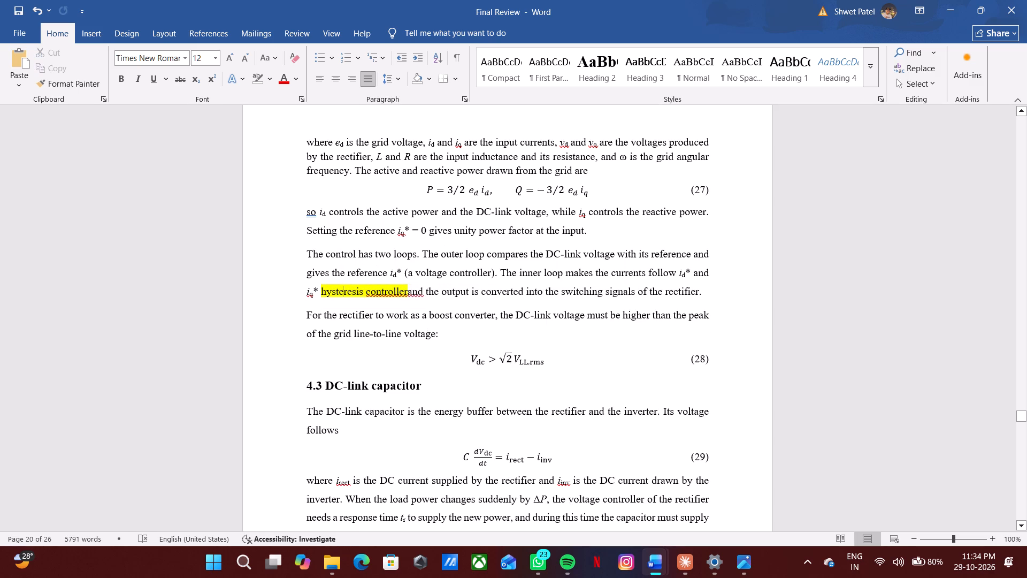
pyautogui.press('space')
# Remove the yellow highlight from "hysteresis controller" in Section 4.2.
pyautogui.moveTo(410, 291); pyautogui.dragTo(356, 288)
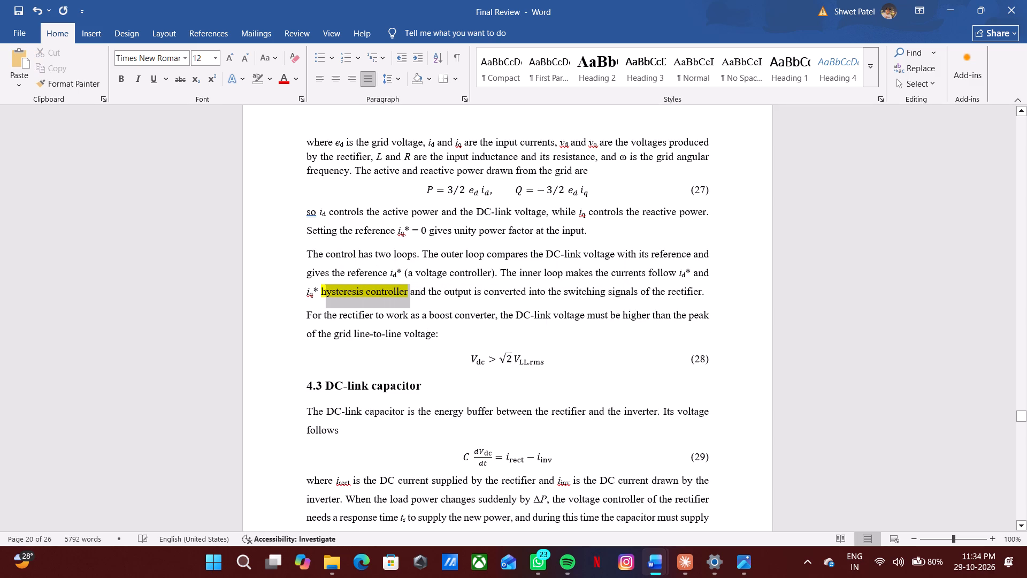
pyautogui.moveTo(356, 288); pyautogui.dragTo(349, 288)
pyautogui.click(260, 81)
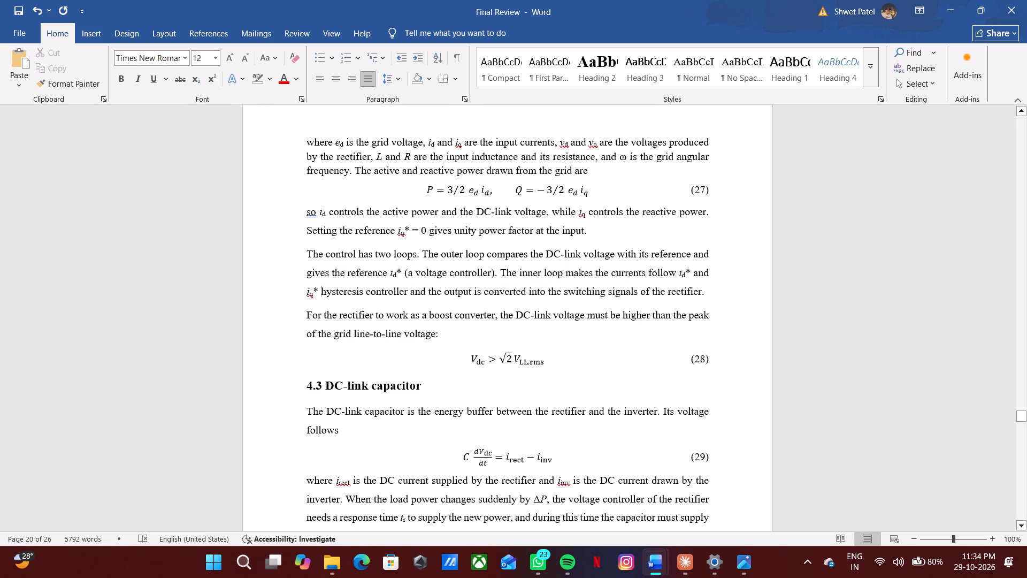
pyautogui.click(434, 336)
# Fill in the SPWM and SVPWM carrier frequency below Table 5 as 5 kHz, removing the placeholder's blank and square brackets.
pyautogui.scroll(-10, 447, 343)
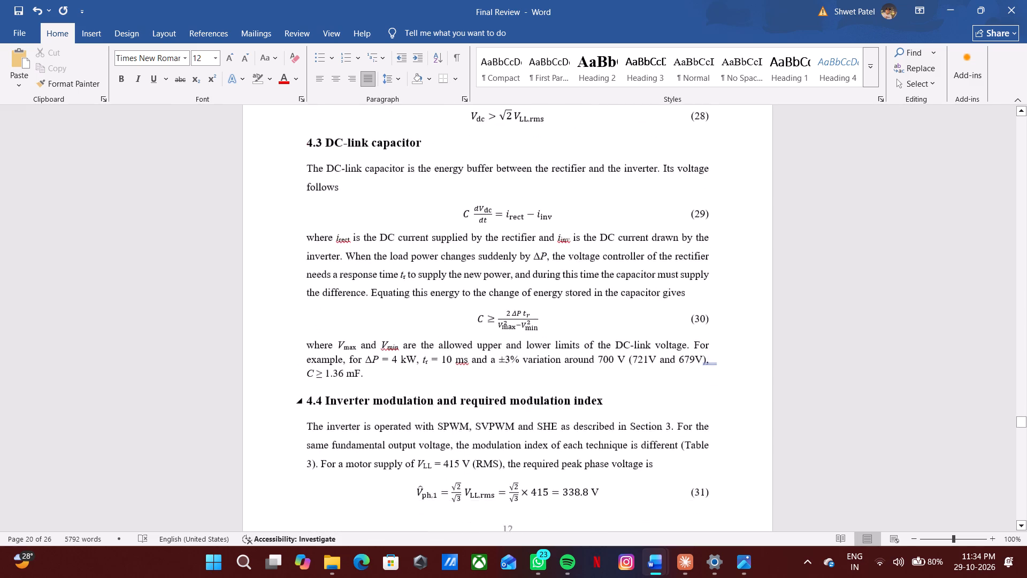
pyautogui.scroll(-14, 445, 333)
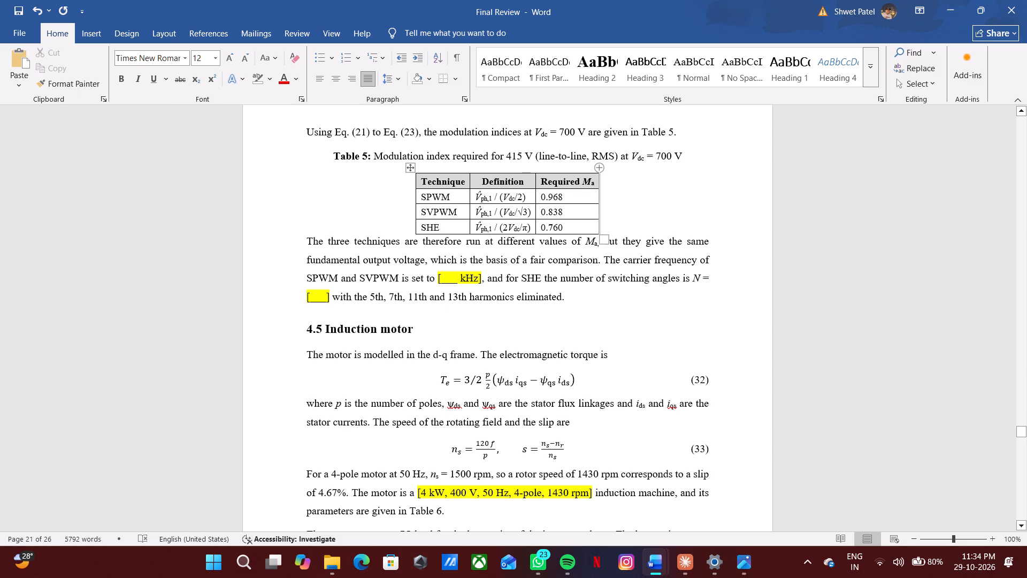
pyautogui.click(454, 279)
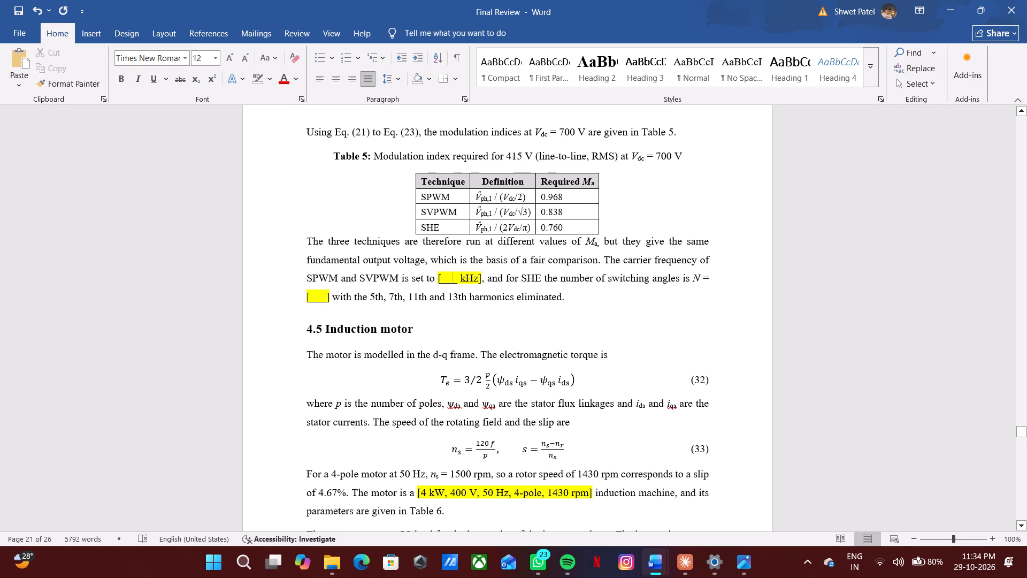
pyautogui.click(457, 278)
pyautogui.moveTo(457, 278); pyautogui.dragTo(438, 276)
pyautogui.press('BackSpace')
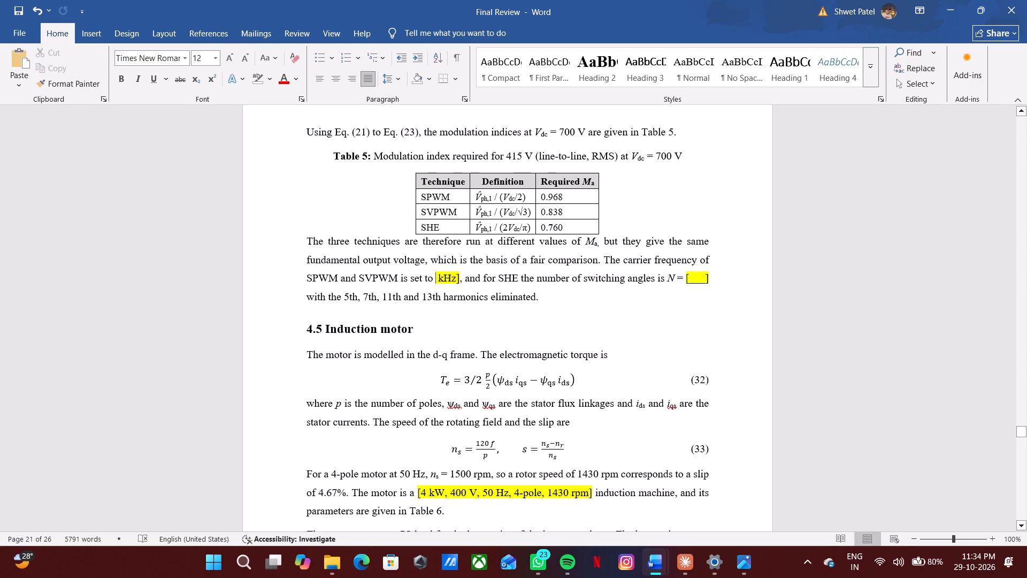
pyautogui.press('5')
pyautogui.press('Left')
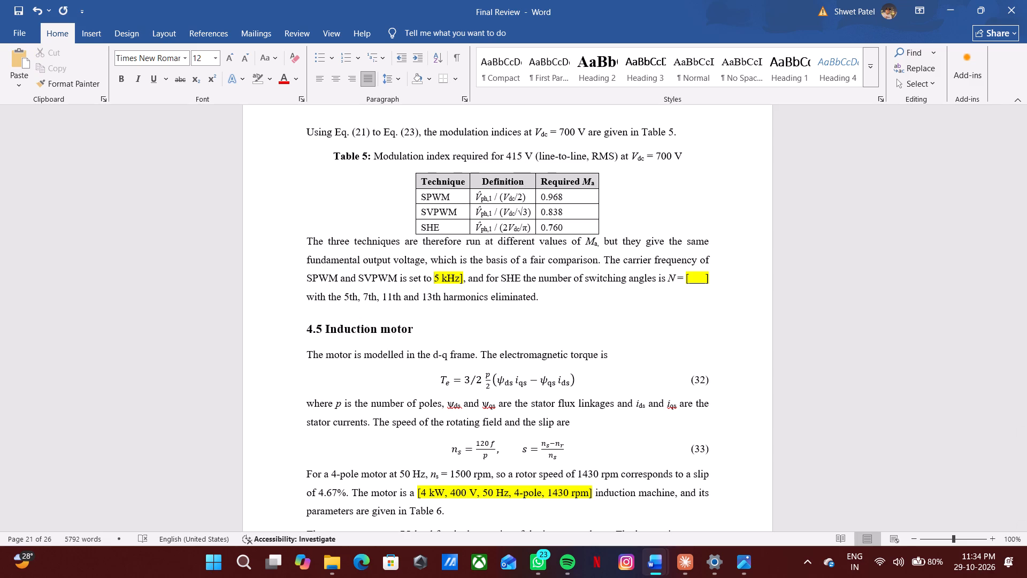
pyautogui.press('Right')
pyautogui.press('Right')
pyautogui.press('Right')
pyautogui.press('Right')
pyautogui.press('Right')
pyautogui.press('Right')
pyautogui.press('BackSpace')
# Remove the yellow highlight from the "5 kHz" carrier frequency in the paragraph below Table 5.
pyautogui.moveTo(457, 277); pyautogui.dragTo(455, 277)
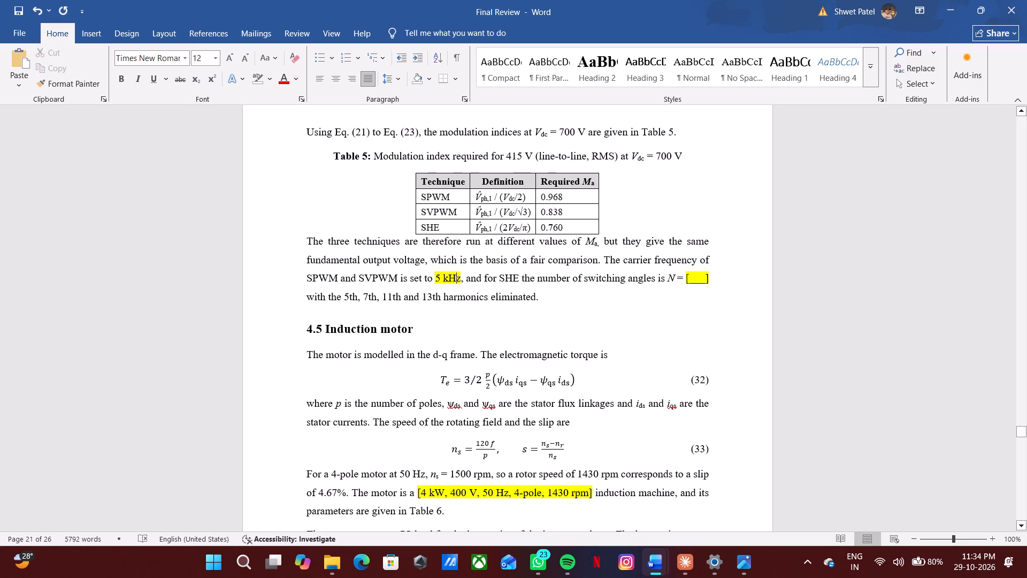
pyautogui.moveTo(455, 277); pyautogui.dragTo(439, 279)
pyautogui.tripleClick(436, 281)
pyautogui.click(437, 280)
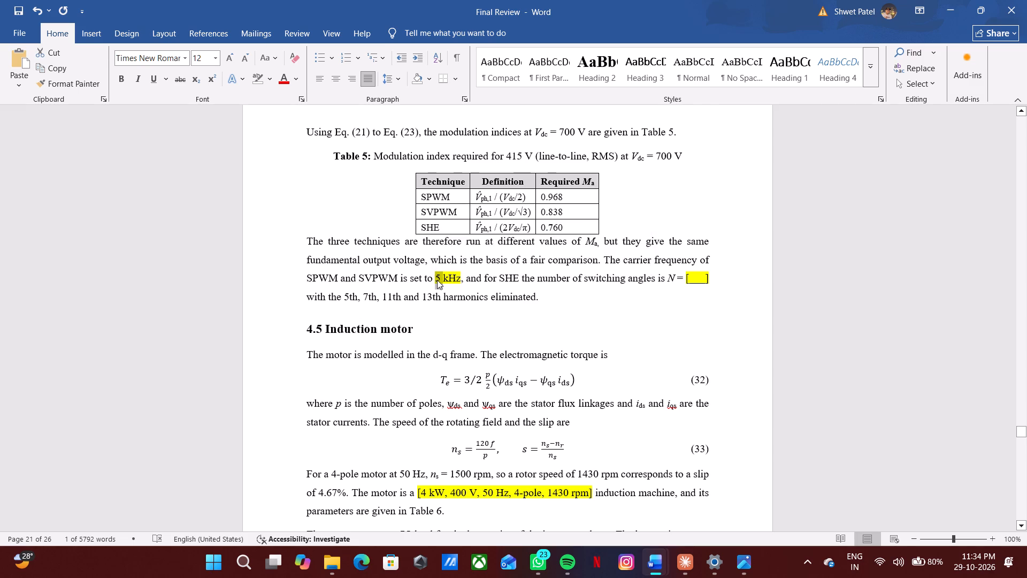
pyautogui.click(435, 278)
pyautogui.moveTo(435, 273); pyautogui.dragTo(459, 277)
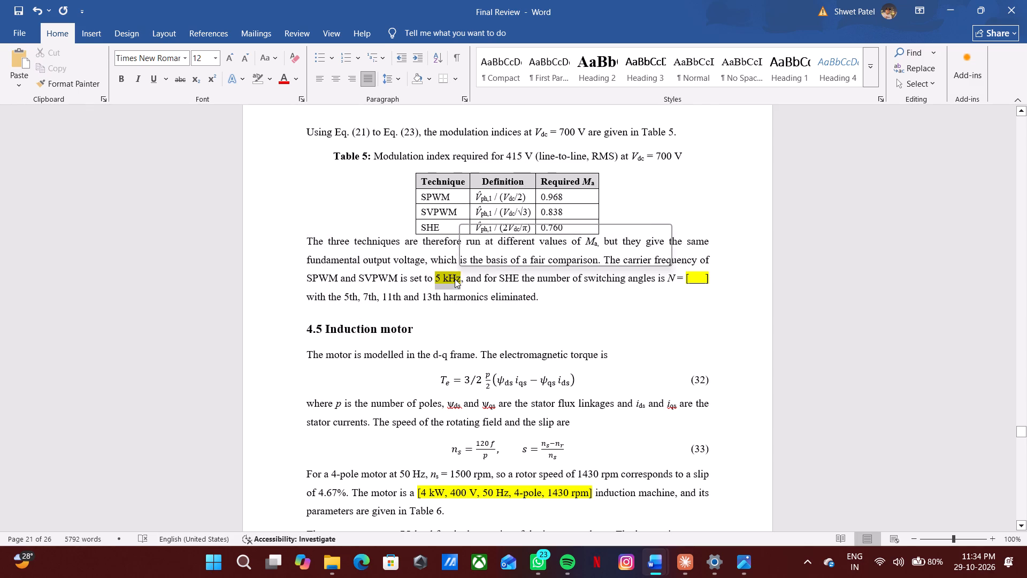
pyautogui.click(237, 78)
pyautogui.doubleClick(259, 78)
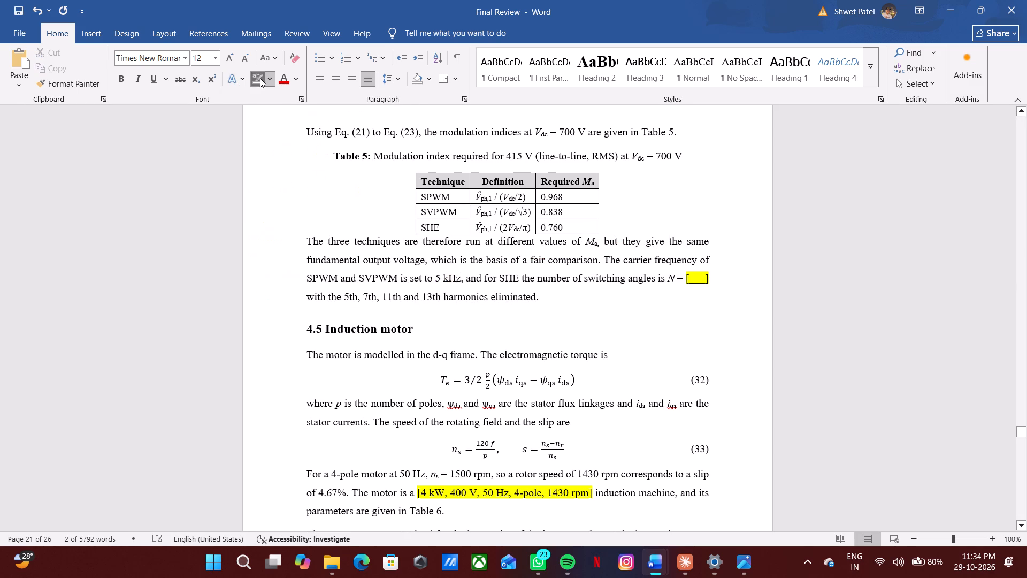
# Replace the highlighted bracketed blank for the number of SHE switching angles below Table 5 with 13.
pyautogui.click(700, 281)
pyautogui.click(706, 280)
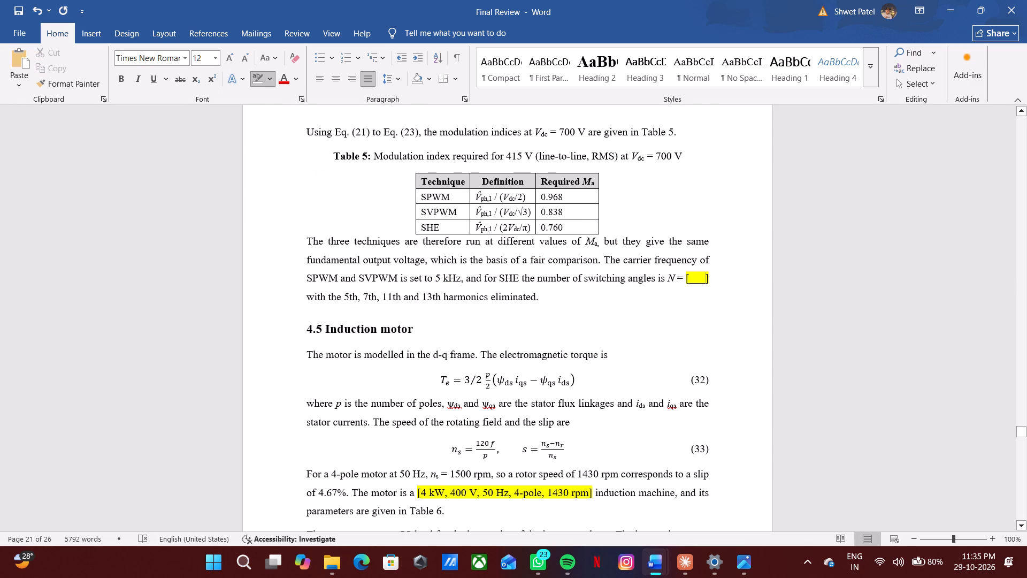
pyautogui.click(707, 280)
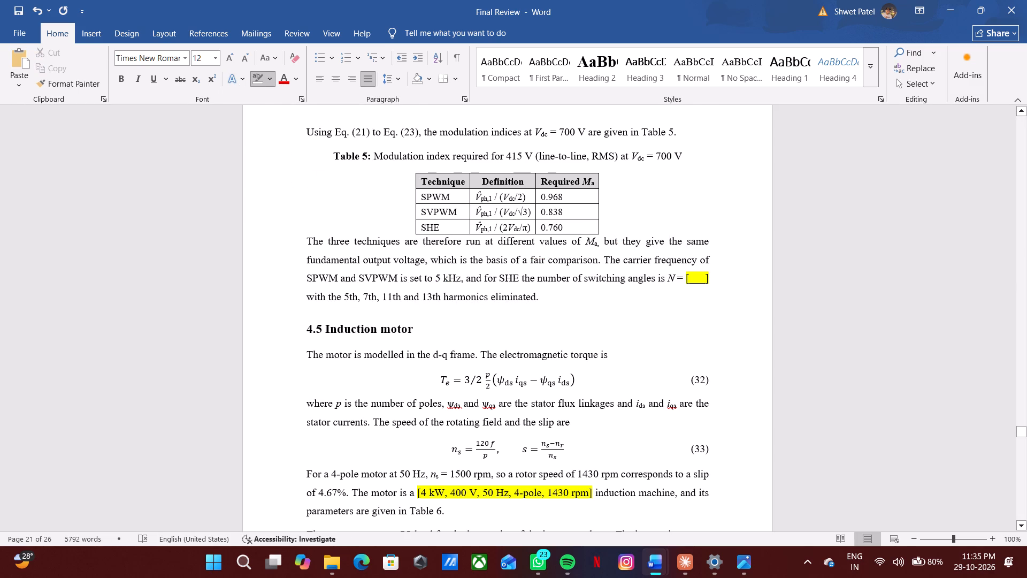
pyautogui.doubleClick(695, 272)
pyautogui.click(697, 276)
pyautogui.click(262, 80)
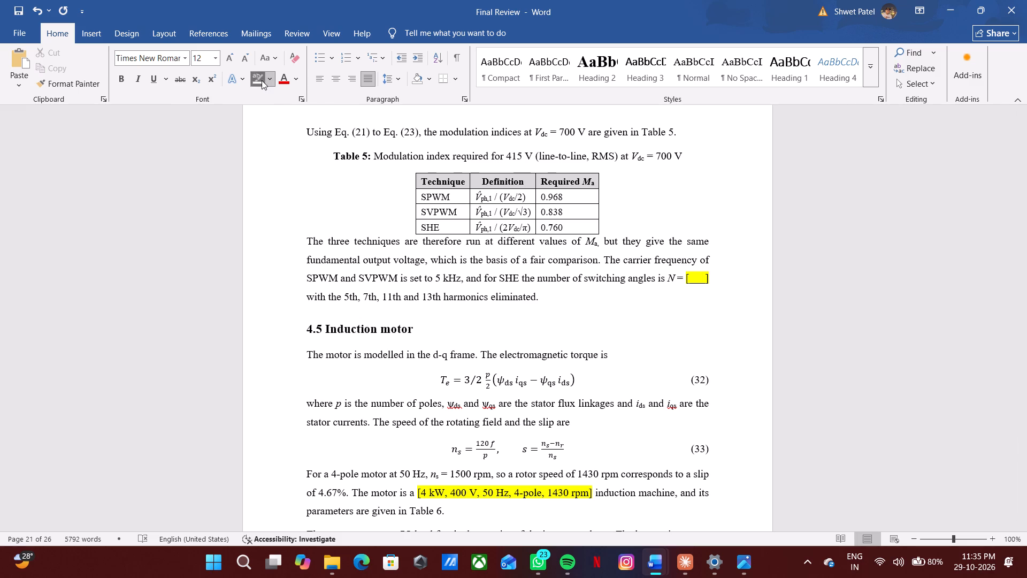
pyautogui.click(704, 280)
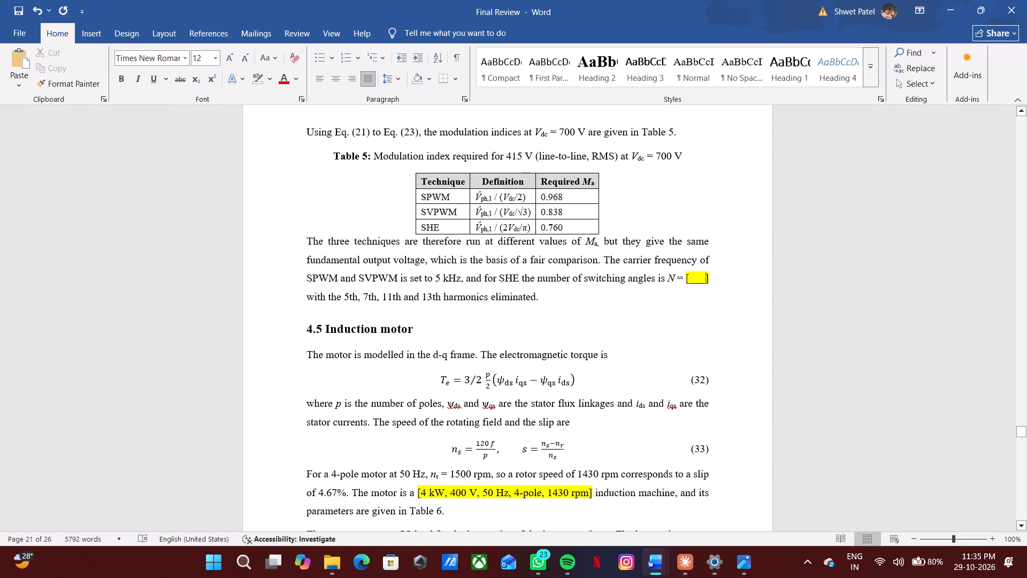
pyautogui.press('BackSpace')
pyautogui.press('BackSpace')
pyautogui.press('BackSpace')
pyautogui.press('Right')
pyautogui.press('BackSpace')
pyautogui.press('BackSpace')
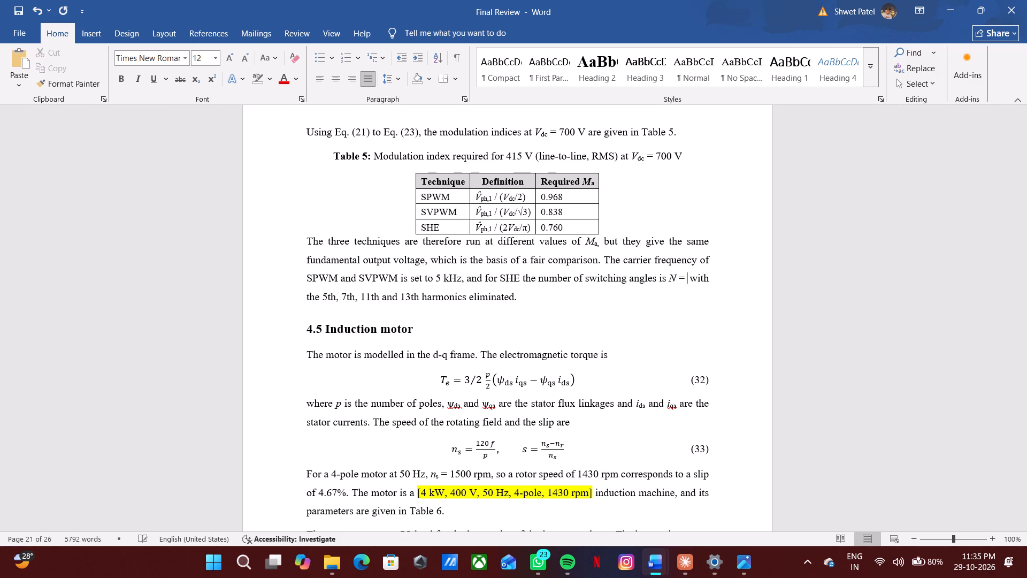
pyautogui.write('13')
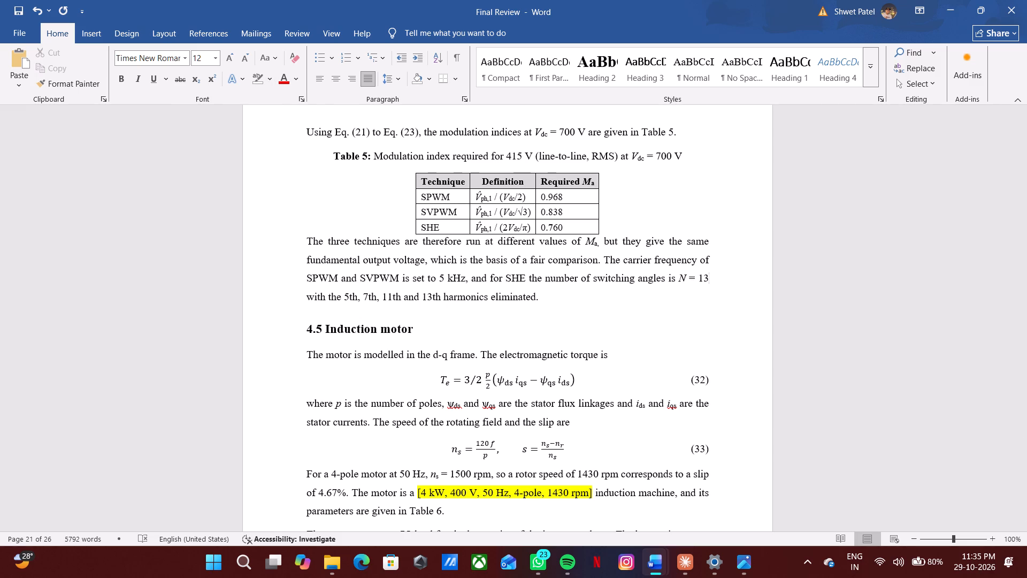
pyautogui.click(699, 287)
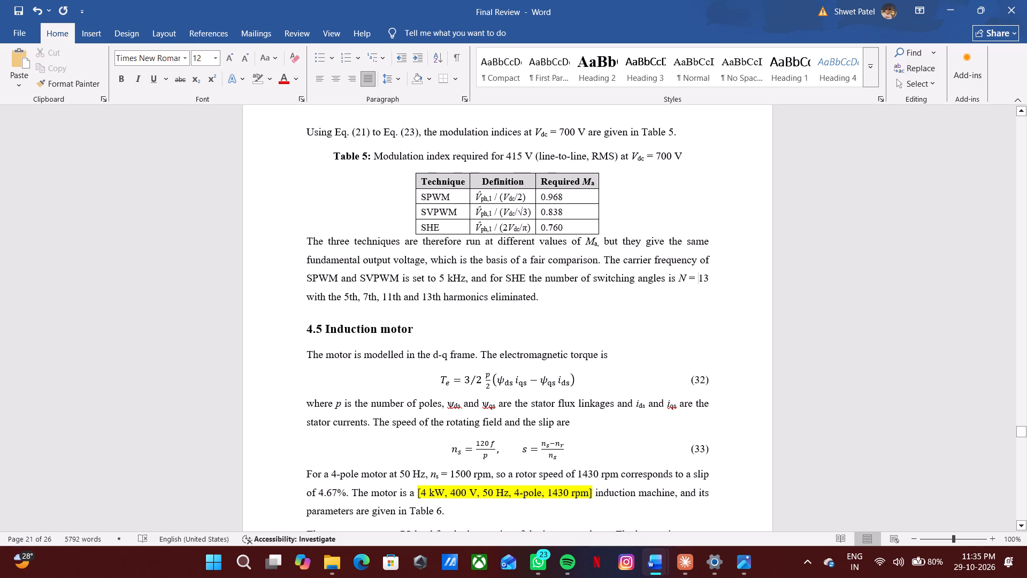
# Remove the yellow highlight from the bracketed motor rating in Section 4.5 and set its voltage to 415 V.
pyautogui.scroll(-5, 635, 312)
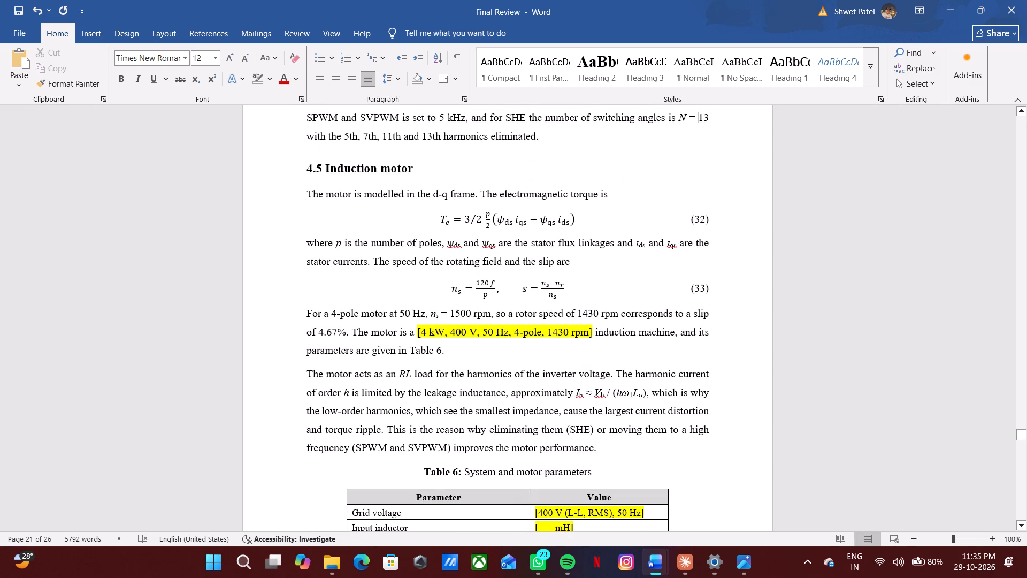
pyautogui.moveTo(594, 333); pyautogui.dragTo(416, 328)
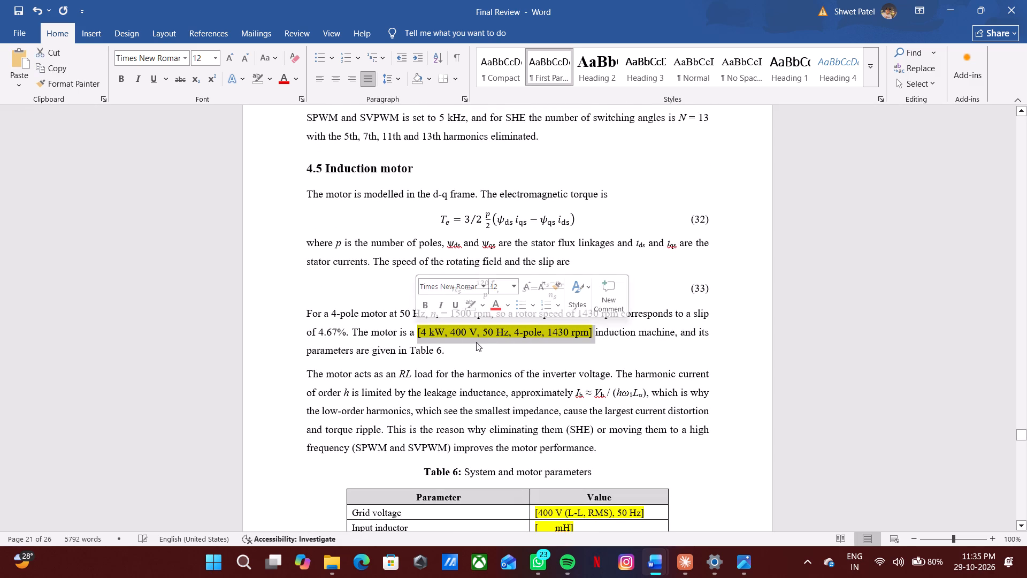
pyautogui.click(255, 80)
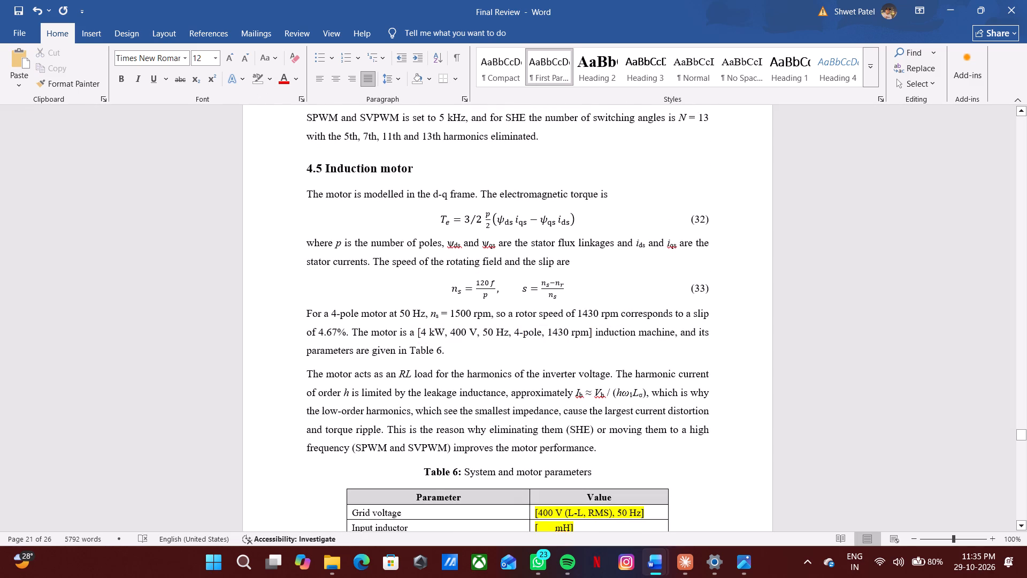
pyautogui.click(464, 329)
pyautogui.click(459, 331)
pyautogui.press('BackSpace')
pyautogui.write('15')
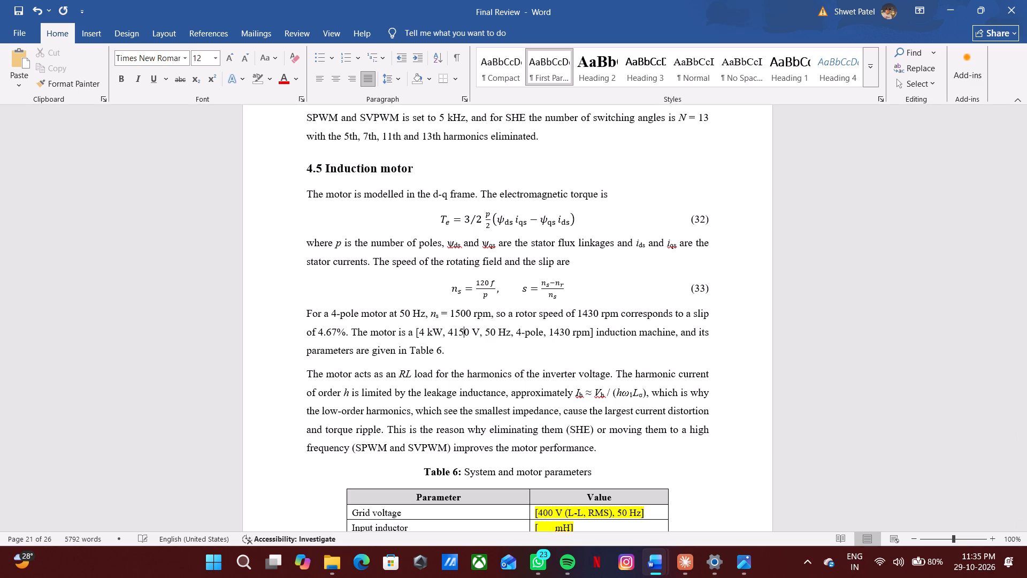
pyautogui.press('Delete')
pyautogui.click(511, 347)
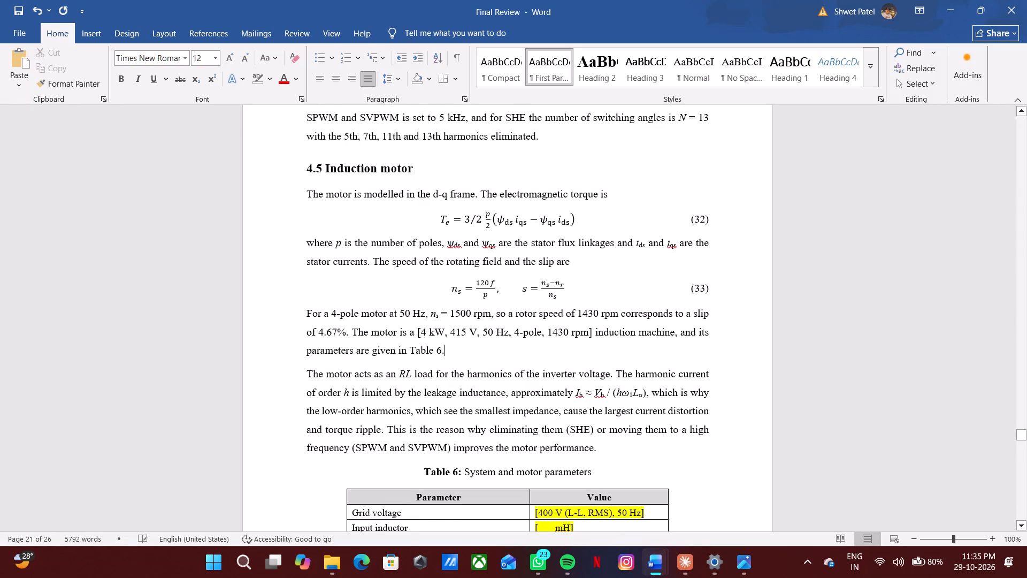
# Remove the highlight from the Grid voltage value in Table 6 and set the voltage to 415 V.
pyautogui.scroll(-7, 544, 353)
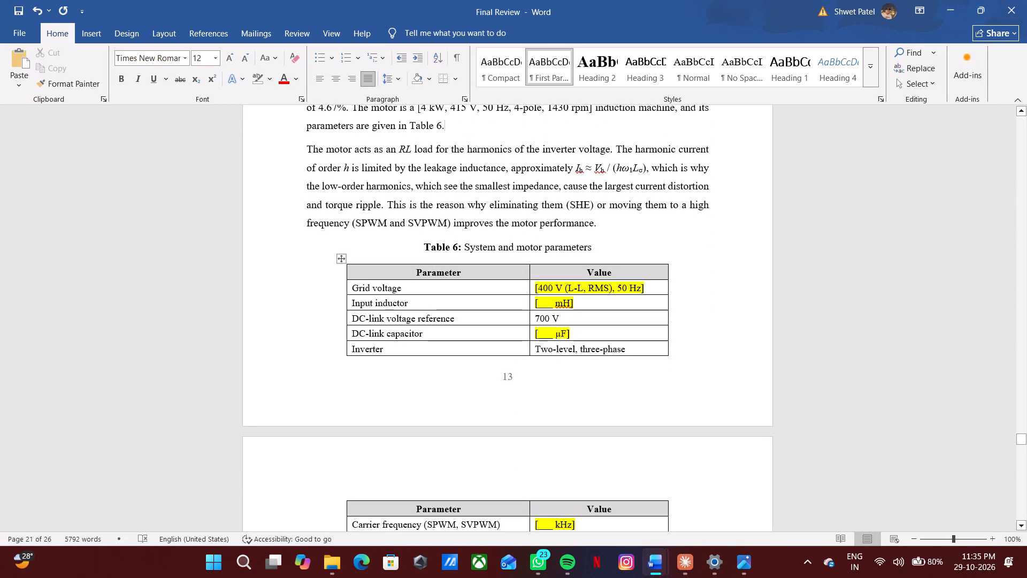
pyautogui.moveTo(648, 287); pyautogui.dragTo(534, 287)
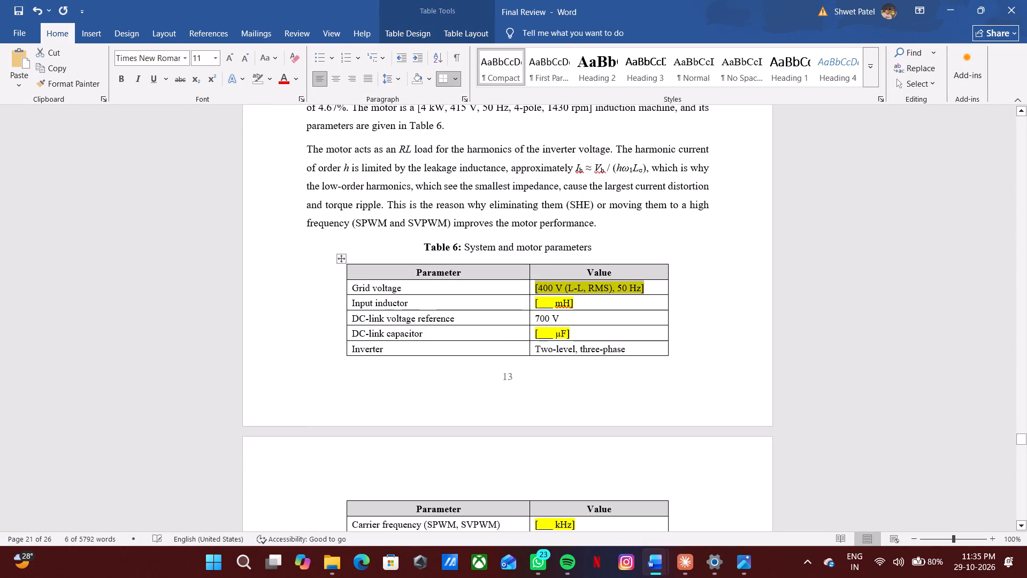
pyautogui.click(261, 80)
pyautogui.click(549, 291)
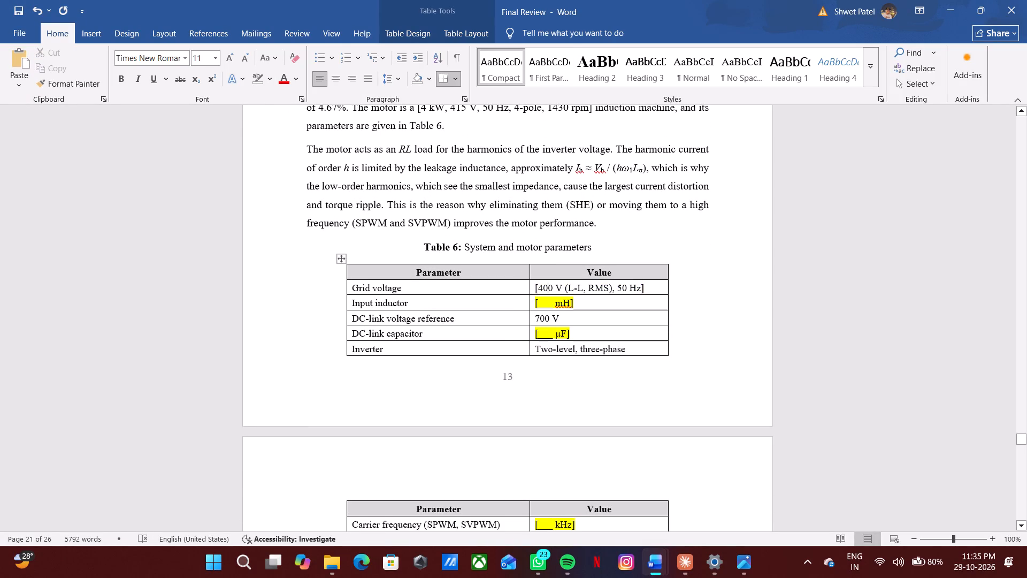
pyautogui.press('Right')
pyautogui.press('BackSpace')
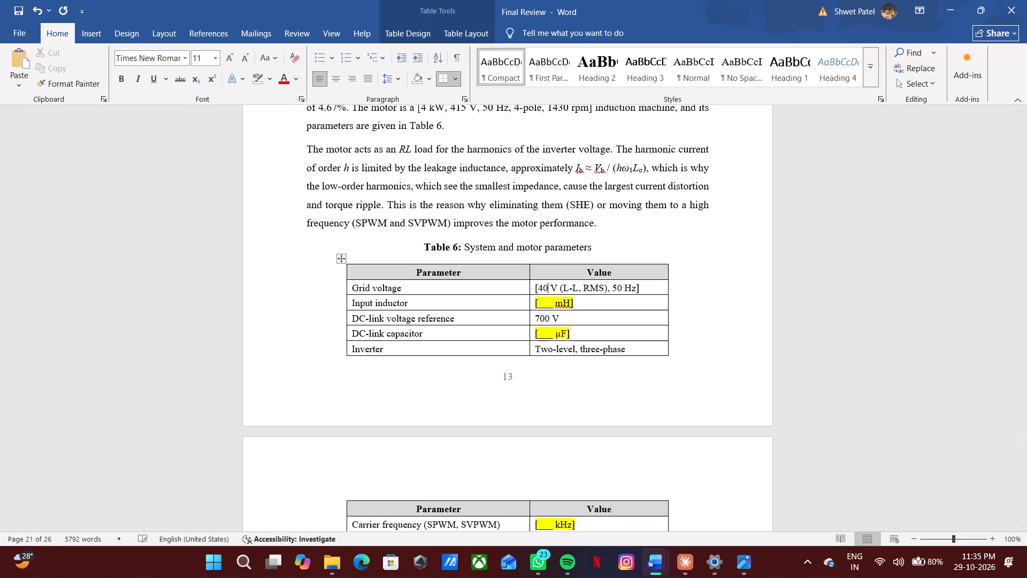
pyautogui.press('BackSpace')
pyautogui.write('15')
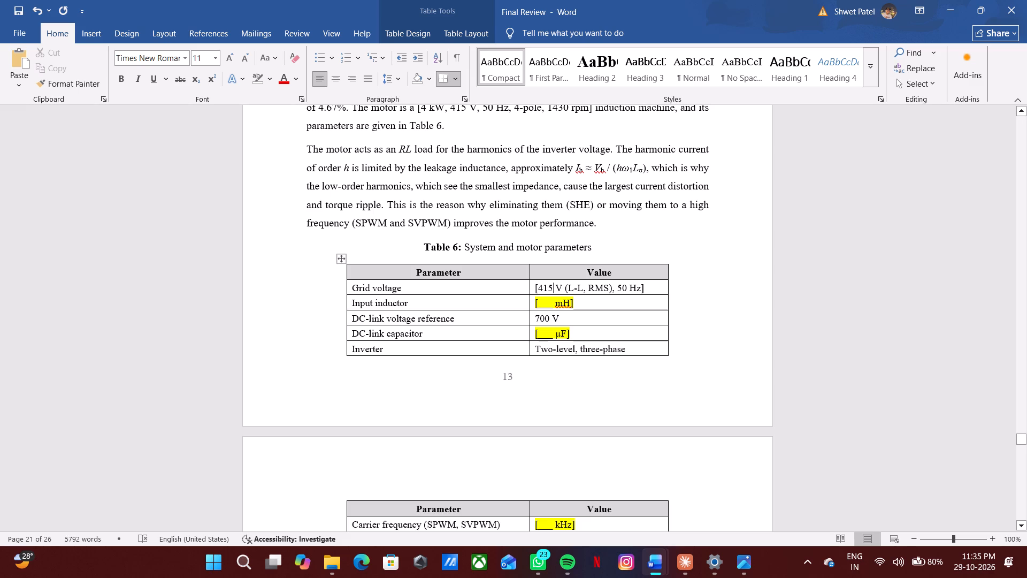
# Remove the yellow highlight from the Input inductor and DC-link capacitor values in Table 6.
pyautogui.click(583, 305)
pyautogui.moveTo(583, 303); pyautogui.dragTo(538, 303)
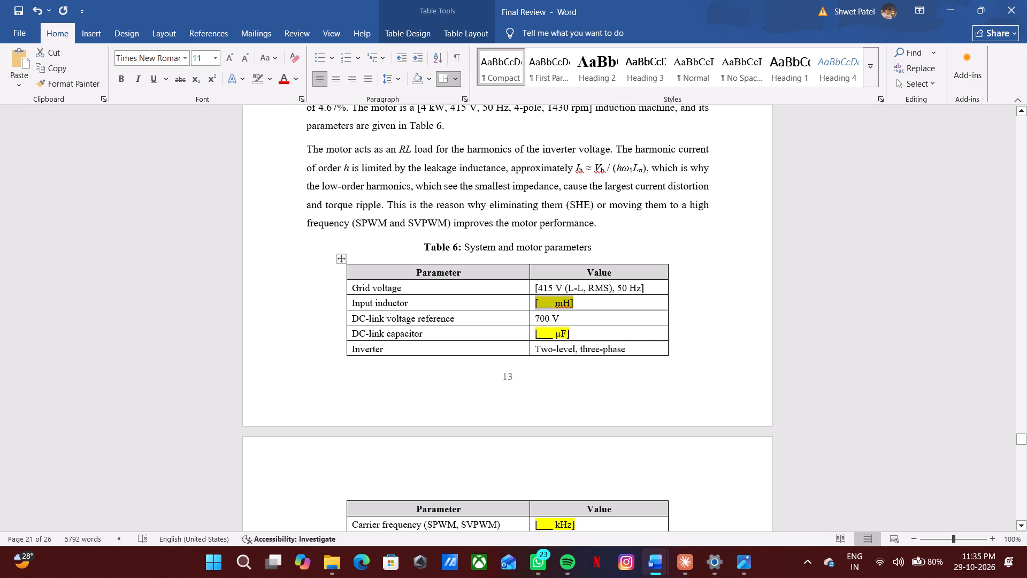
pyautogui.click(260, 74)
pyautogui.click(574, 333)
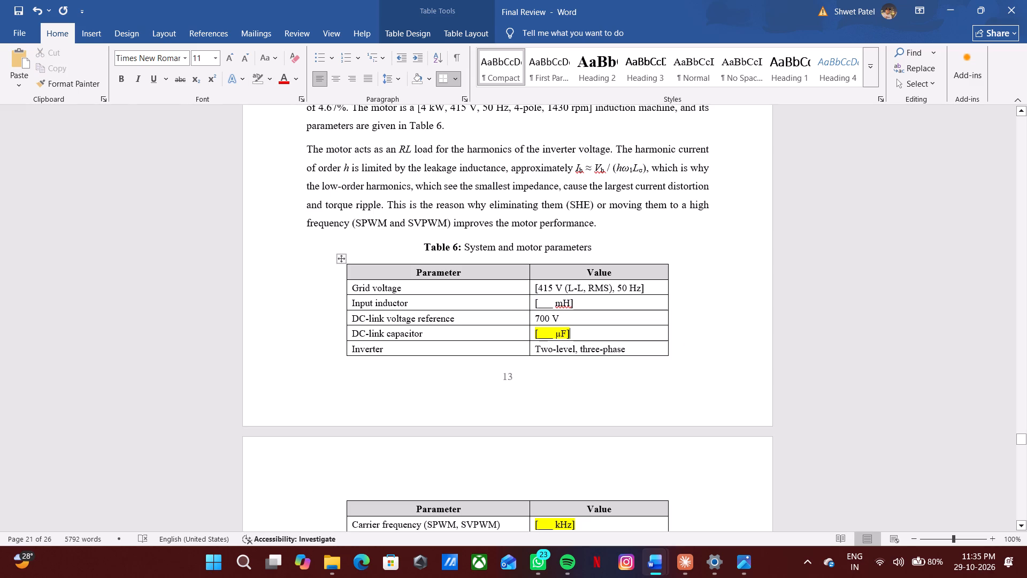
pyautogui.moveTo(586, 336); pyautogui.dragTo(533, 333)
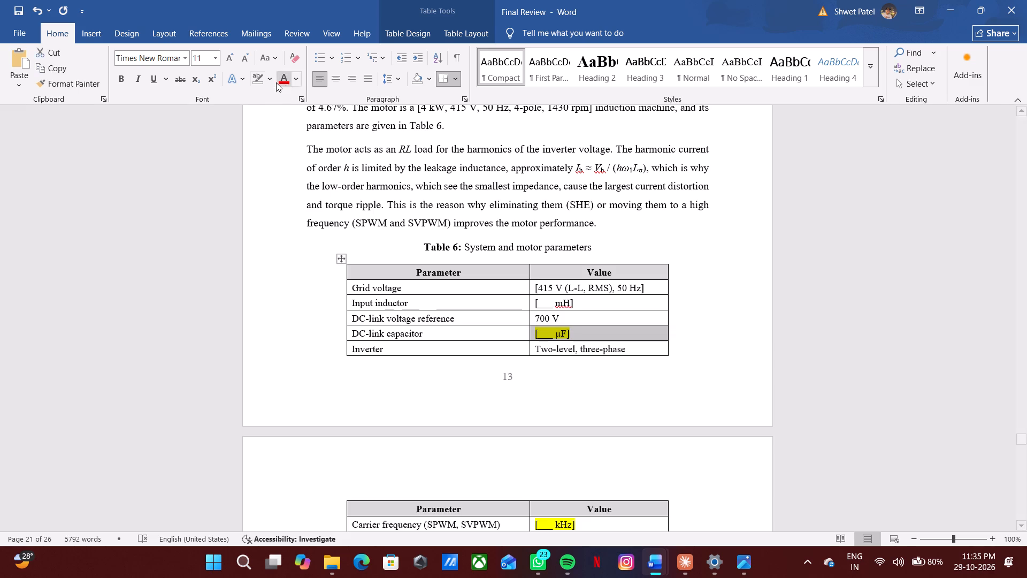
pyautogui.click(258, 79)
# Remove the yellow highlight from the Table 6 values on the following page, from Carrier frequency through Load torque.
pyautogui.scroll(-7, 633, 297)
pyautogui.scroll(6, 609, 315)
pyautogui.scroll(-4, 610, 328)
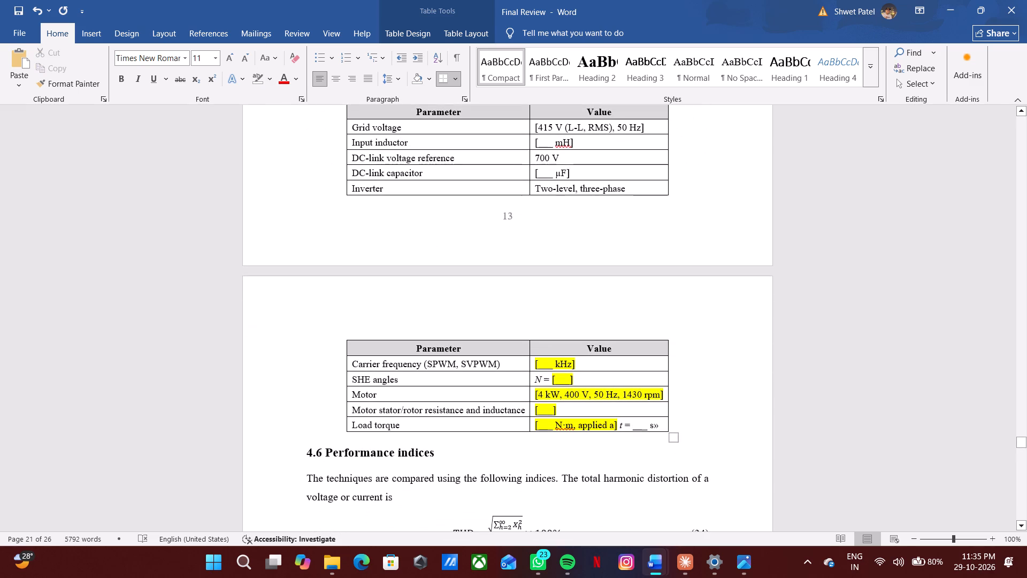
pyautogui.moveTo(589, 365); pyautogui.dragTo(533, 365)
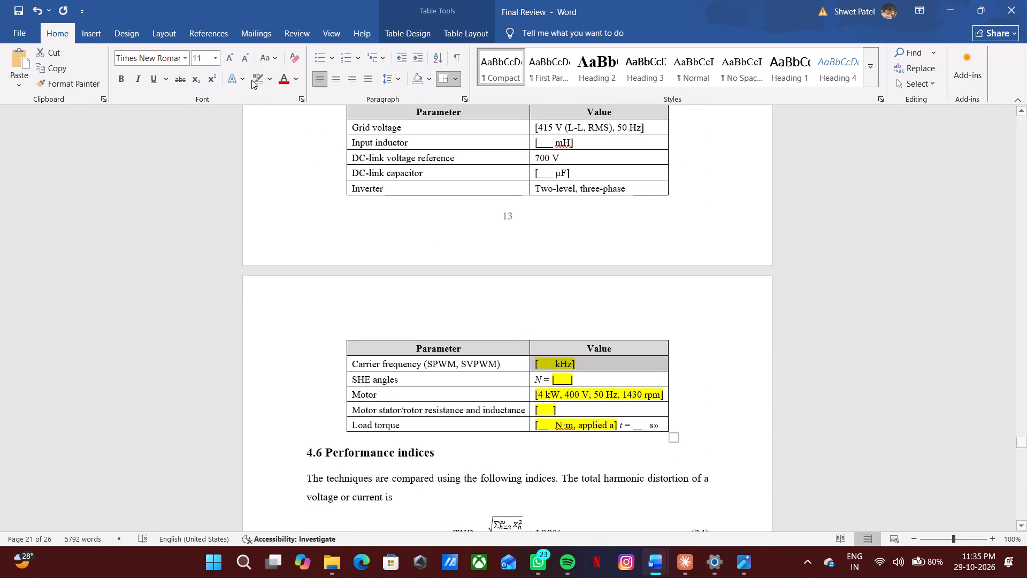
pyautogui.click(255, 77)
pyautogui.moveTo(662, 426); pyautogui.dragTo(588, 354)
pyautogui.click(262, 82)
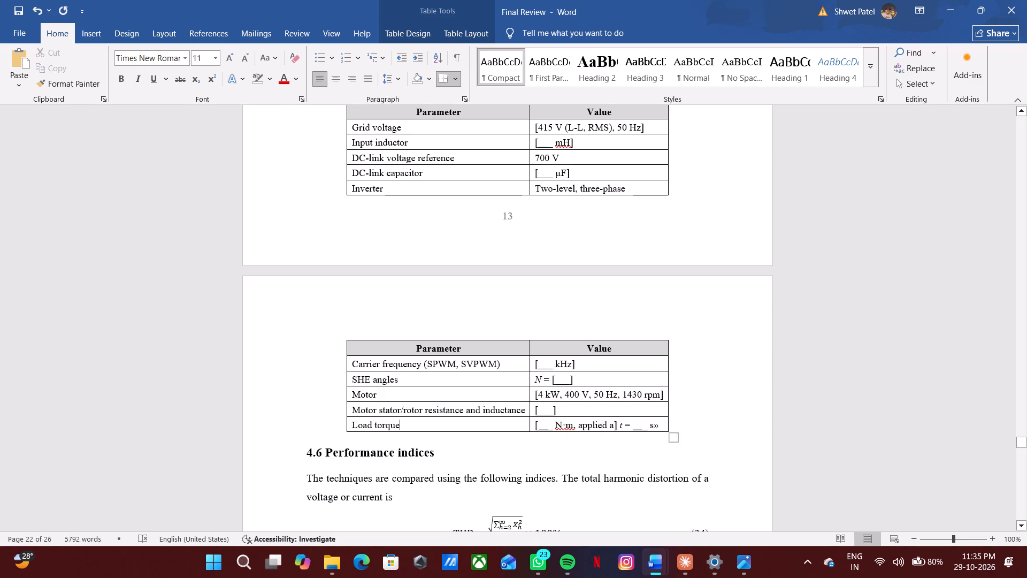
# Fill in the Carrier frequency (SPWM, SVPWM) value in Table 6 as 5 kHz, keeping the square brackets.
pyautogui.click(552, 366)
pyautogui.press('BackSpace')
pyautogui.press('BackSpace')
pyautogui.press('BackSpace')
pyautogui.press('5')
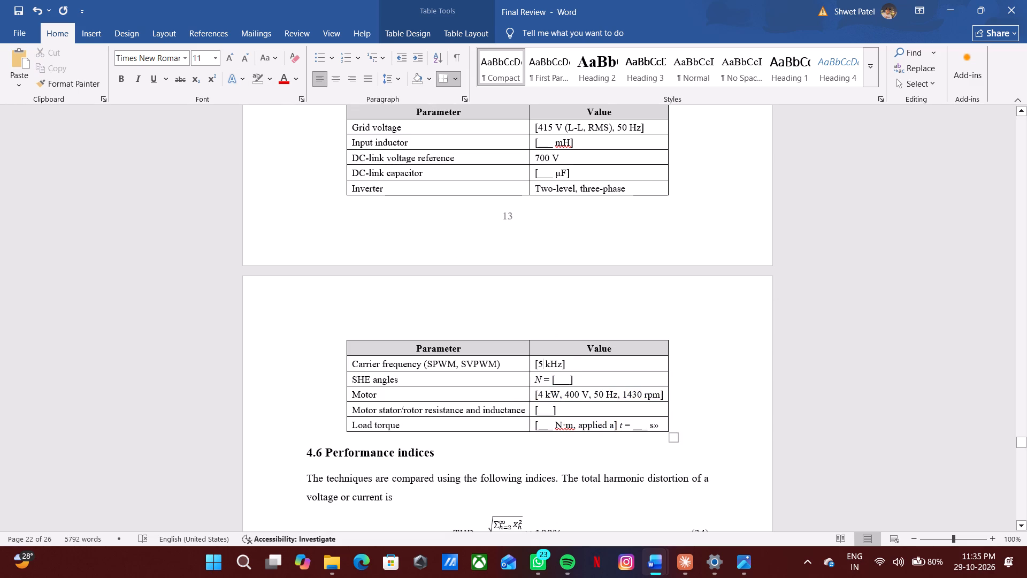
pyautogui.moveTo(575, 365); pyautogui.dragTo(562, 366)
# Fill in the SHE angles value in Table 6 as N = 13, keeping the square brackets.
pyautogui.click(569, 383)
pyautogui.moveTo(570, 382); pyautogui.dragTo(561, 378)
pyautogui.moveTo(561, 378); pyautogui.dragTo(554, 378)
pyautogui.press('BackSpace')
pyautogui.write('16')
pyautogui.press('BackSpace')
pyautogui.press('3')
# Set the voltage in the Motor row of Table 6 to 415 V.
pyautogui.scroll(-2, 576, 393)
pyautogui.click(574, 328)
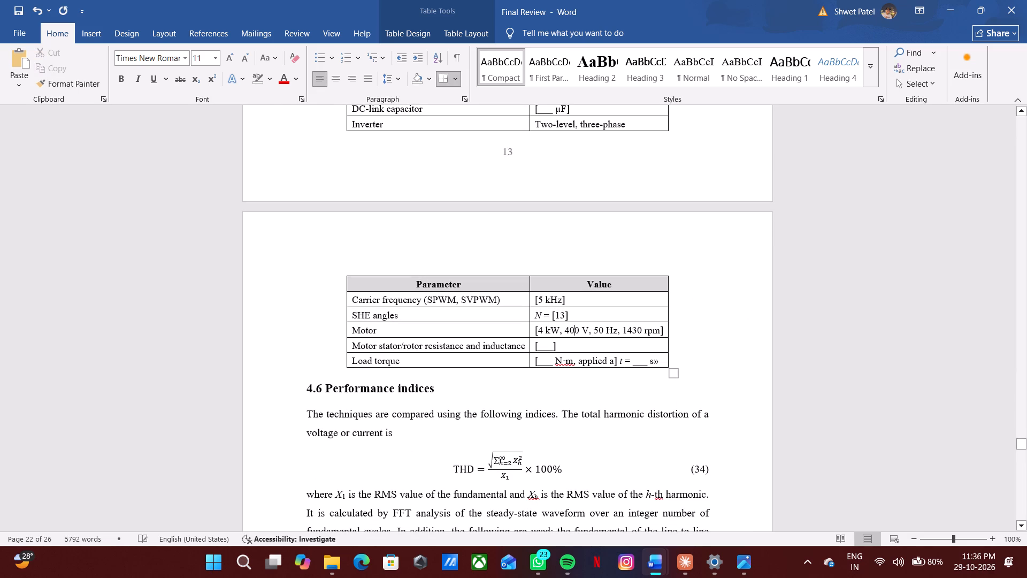
pyautogui.press('BackSpace')
pyautogui.press('Delete')
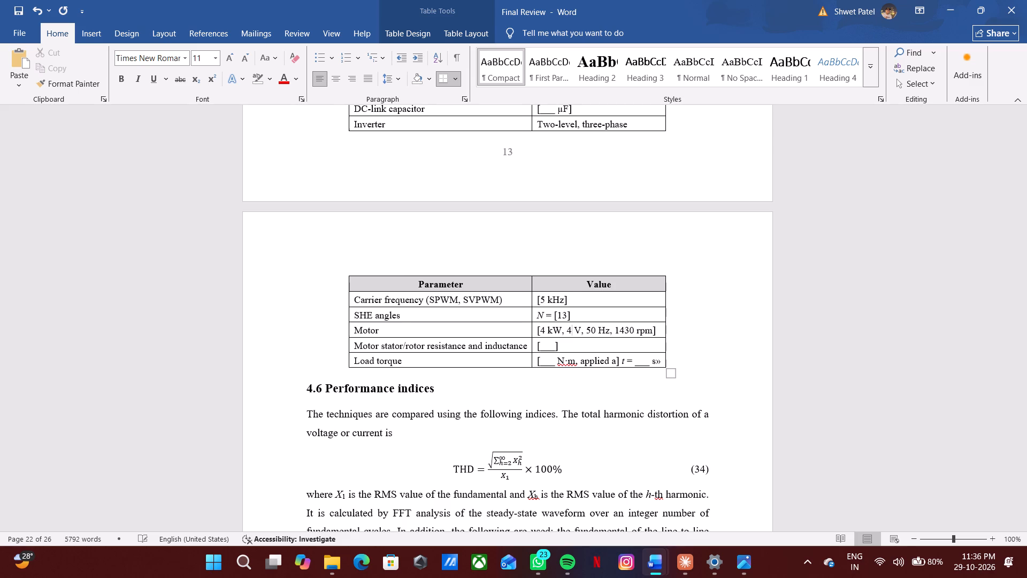
pyautogui.write('15')
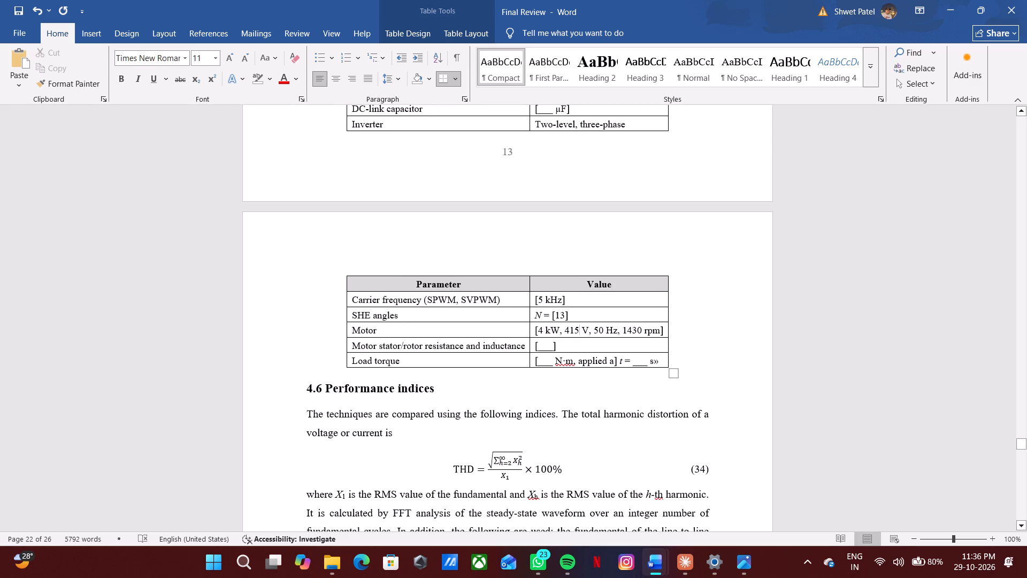
# Fill in the Load torque blank in Table 6 with 26.7 before N·m, keeping the opening square bracket.
pyautogui.click(554, 361)
pyautogui.moveTo(553, 360); pyautogui.dragTo(538, 358)
pyautogui.moveTo(538, 358); pyautogui.dragTo(535, 360)
pyautogui.press('BackSpace')
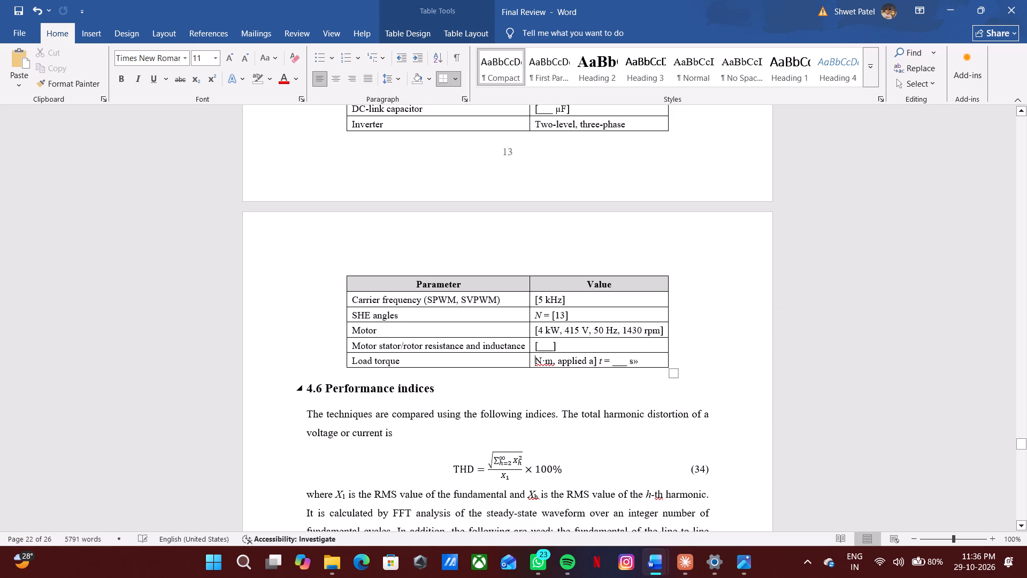
pyautogui.write('26.7')
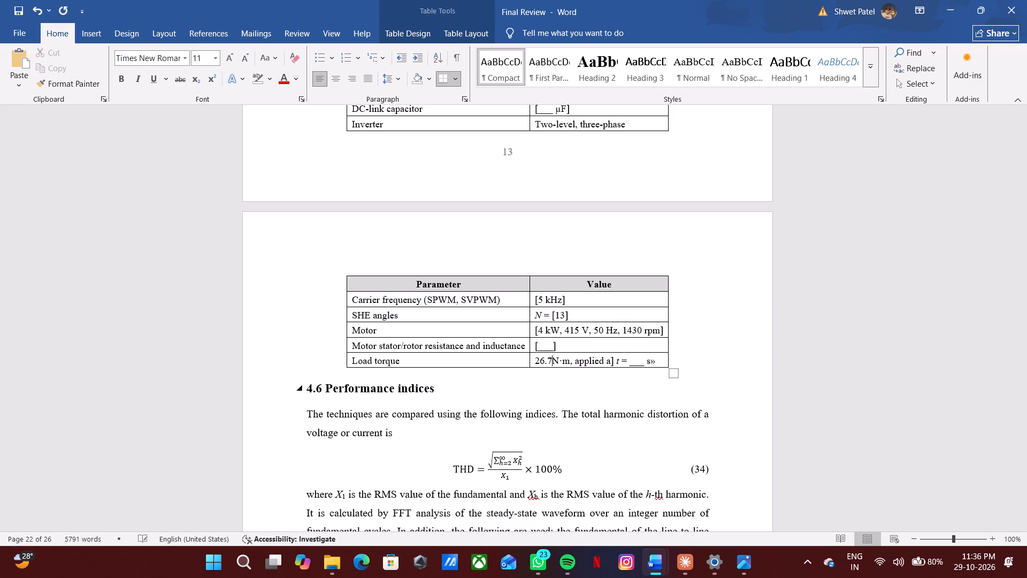
pyautogui.press('space')
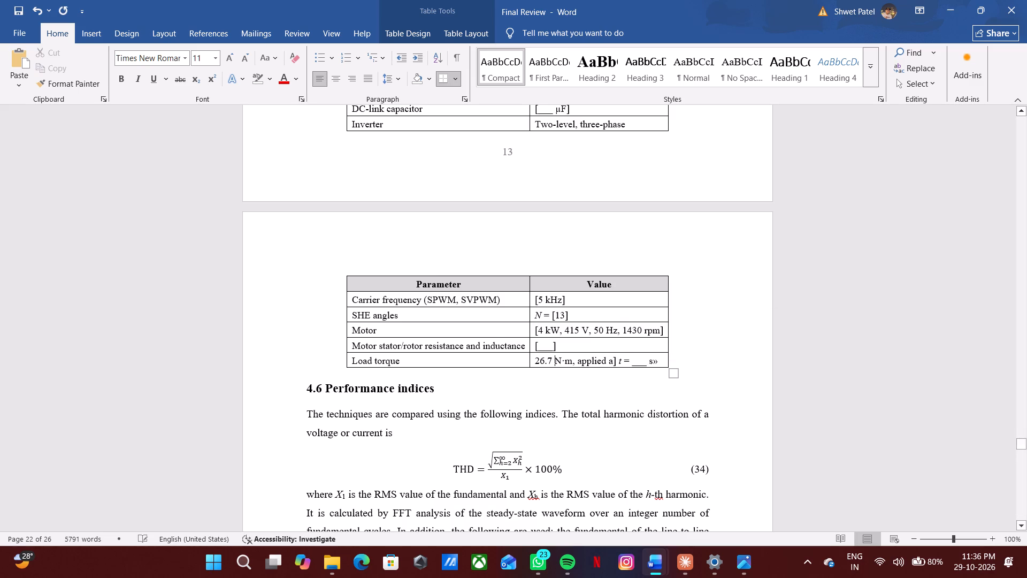
pyautogui.click(535, 359)
pyautogui.press('z')
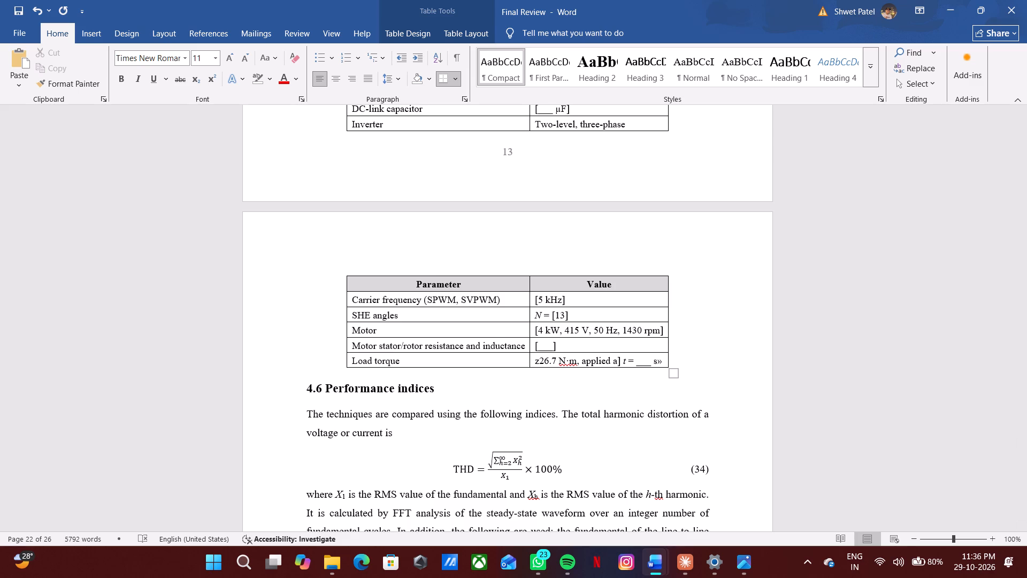
pyautogui.press('BackSpace')
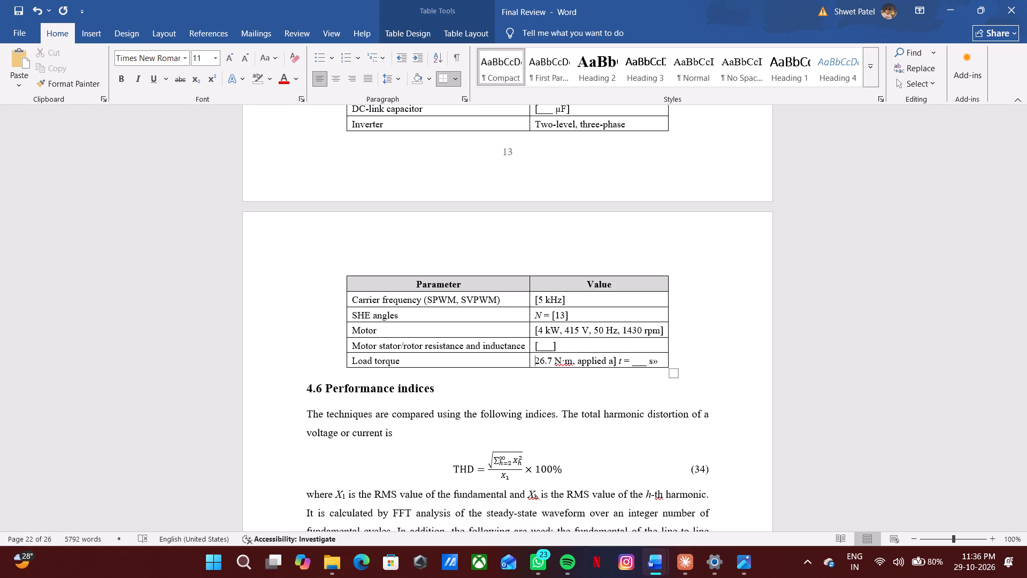
pyautogui.hotkey('shift', '{')
pyautogui.press('BackSpace')
pyautogui.press('[')
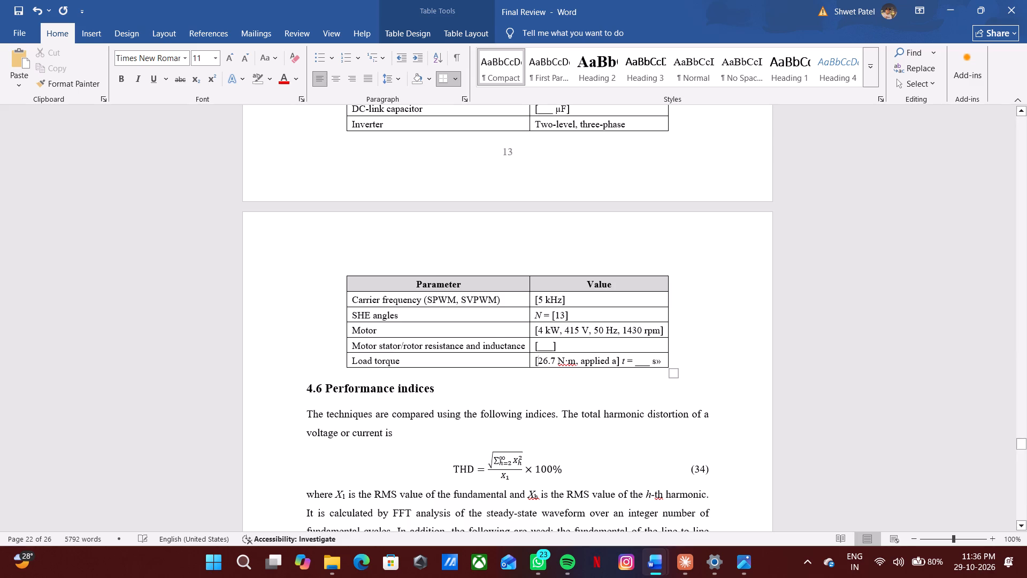
# Remove the application-time text and trailing comma from Table 6's Load torque value so it reads [26.7 N·m].
pyautogui.moveTo(663, 359); pyautogui.dragTo(639, 359)
pyautogui.moveTo(639, 359); pyautogui.dragTo(607, 361)
pyautogui.moveTo(607, 361); pyautogui.dragTo(594, 363)
pyautogui.press('BackSpace')
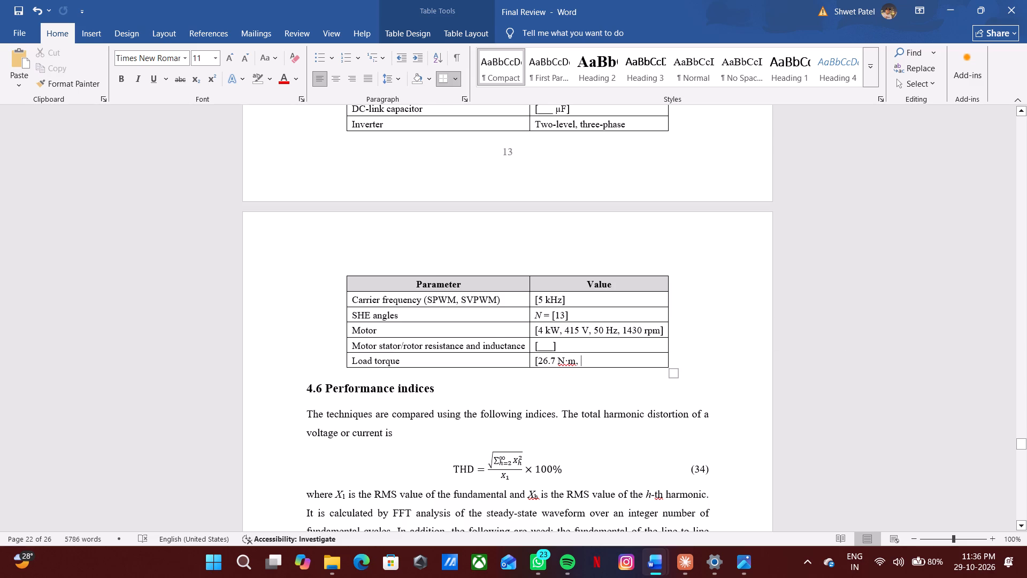
pyautogui.press(']')
pyautogui.click(569, 363)
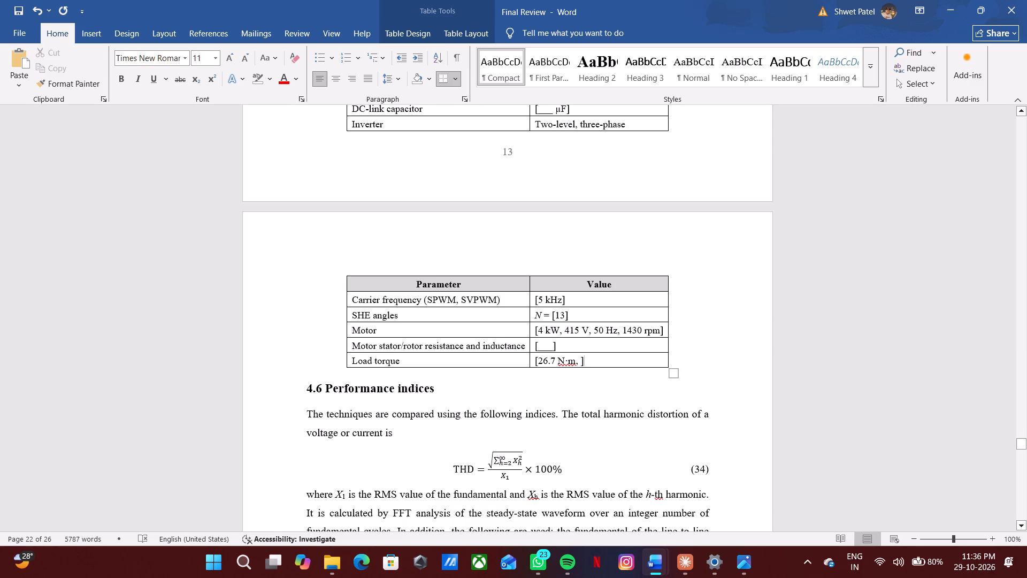
pyautogui.rightClick(569, 363)
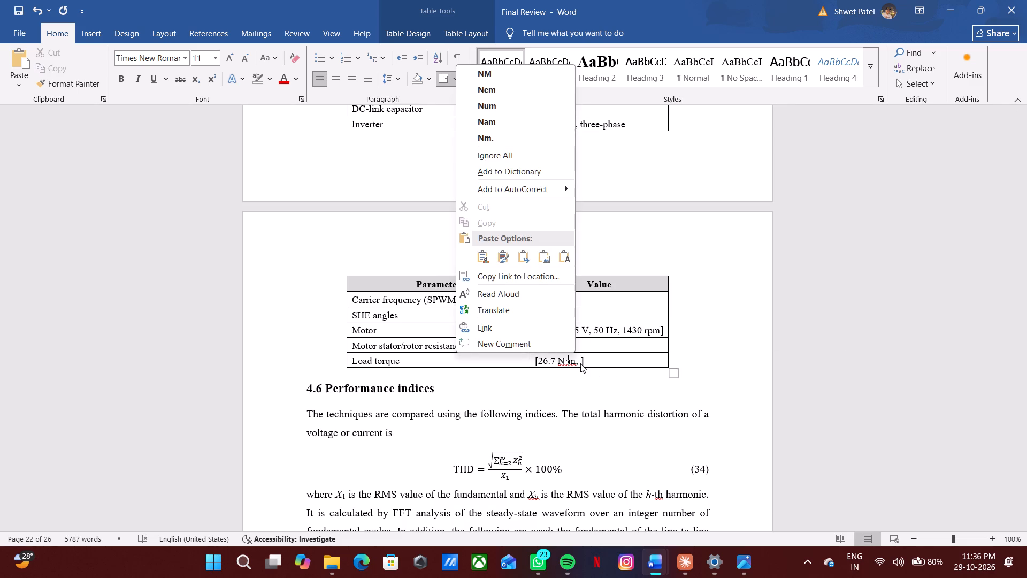
pyautogui.click(579, 363)
pyautogui.press('Right')
pyautogui.press('BackSpace')
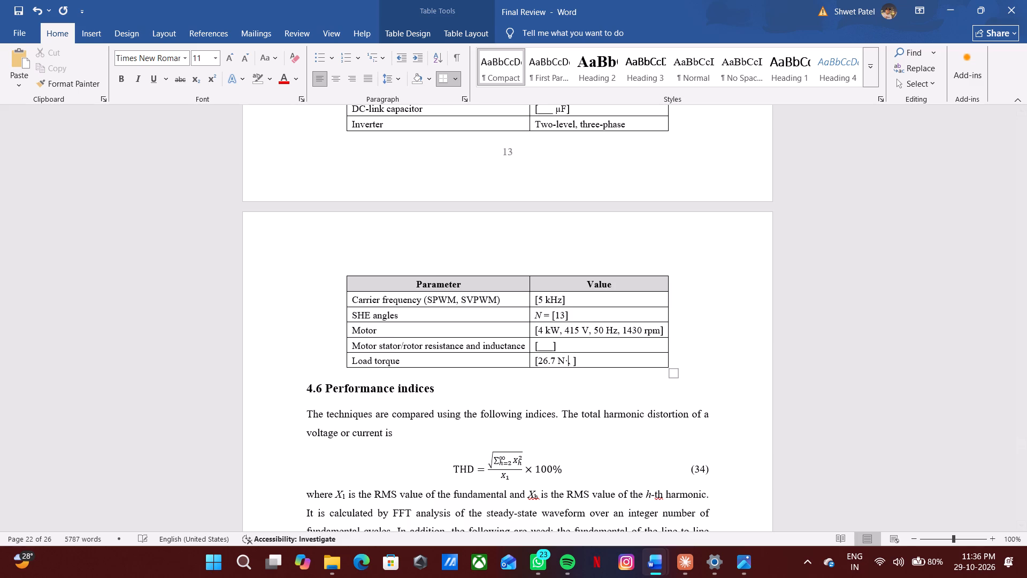
pyautogui.press('Right')
pyautogui.press('BackSpace')
pyautogui.press('m')
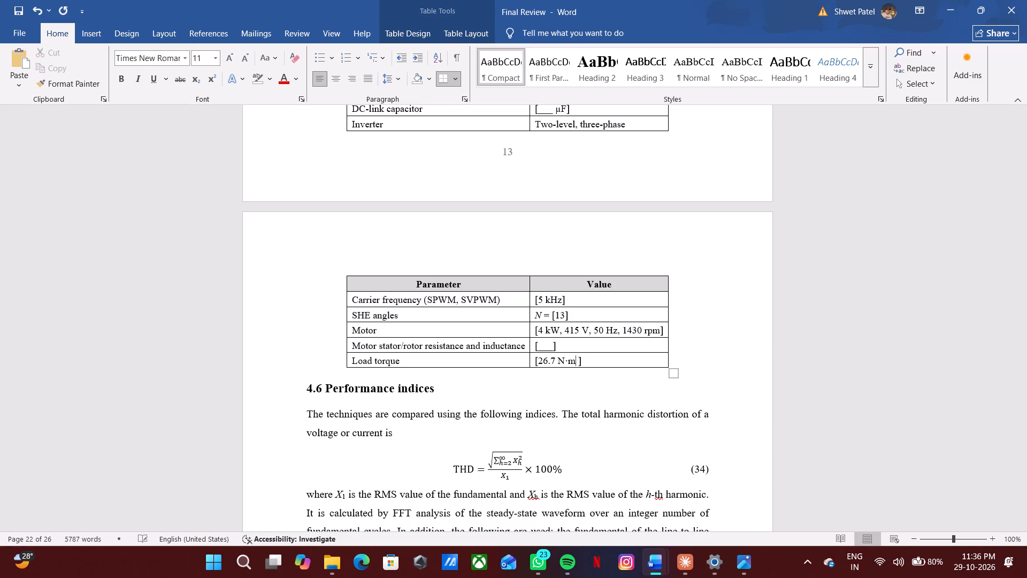
pyautogui.doubleClick(576, 366)
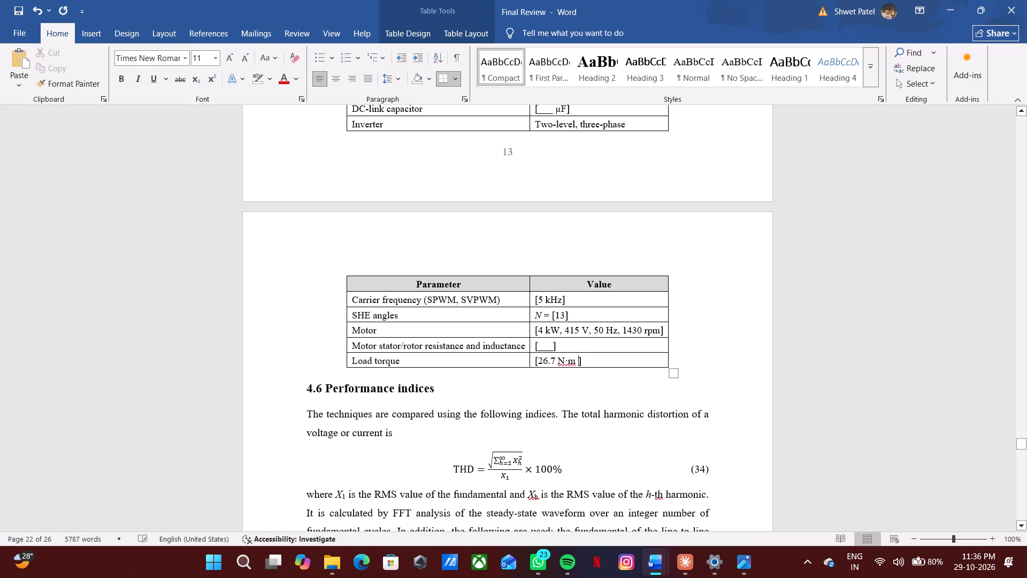
pyautogui.press('BackSpace')
# Replace the highlighted no-load time placeholder in Section 5.1 Operating conditions with 1 sec, without square brackets.
pyautogui.scroll(-9, 585, 371)
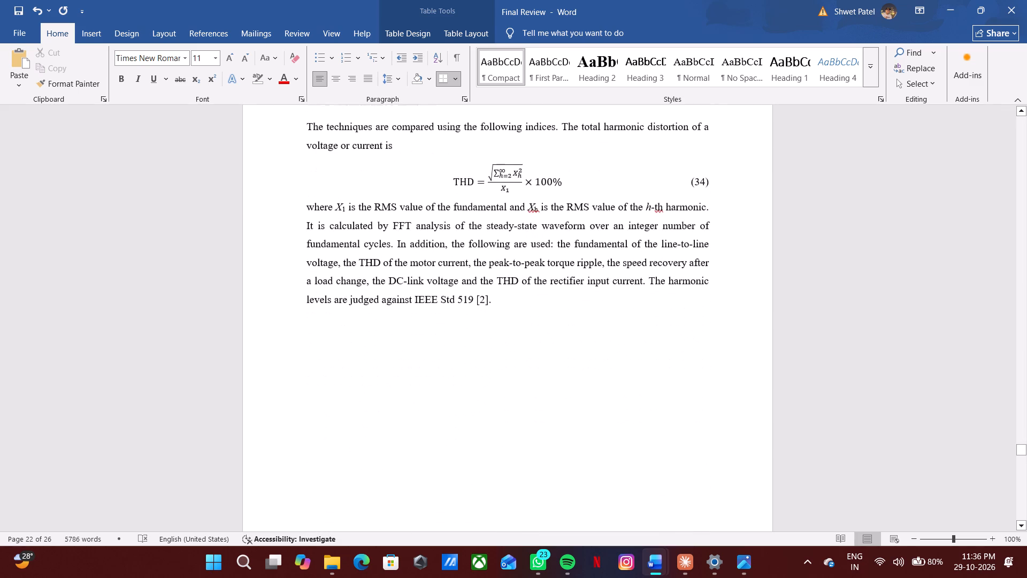
pyautogui.scroll(-12, 580, 368)
pyautogui.scroll(5, 580, 373)
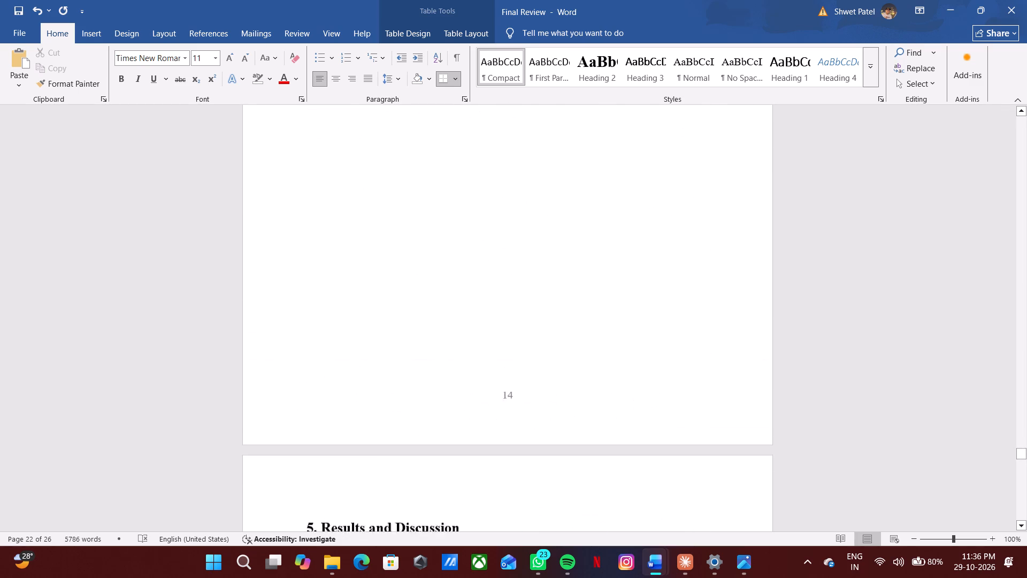
pyautogui.scroll(9, 580, 371)
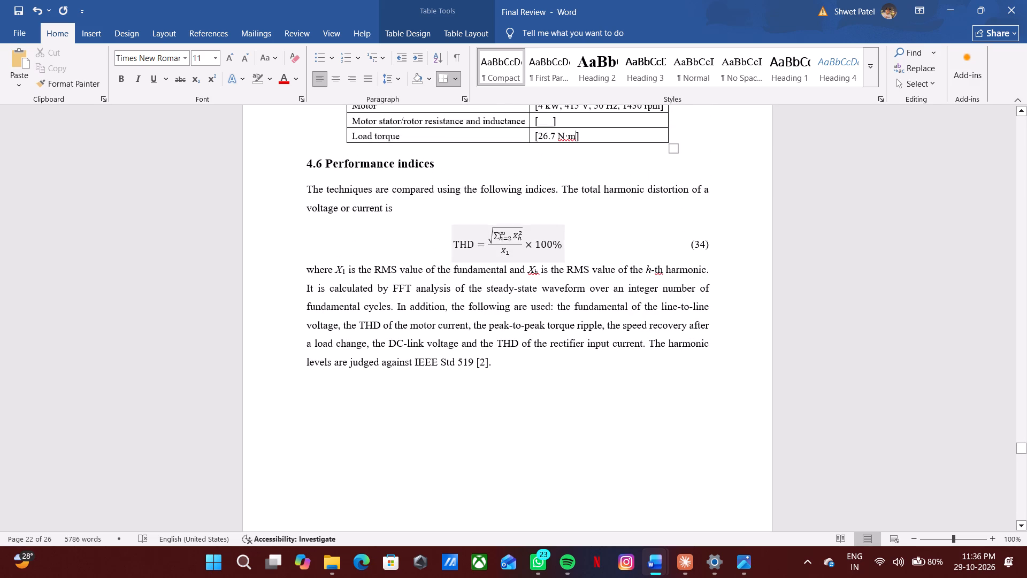
pyautogui.scroll(-19, 566, 322)
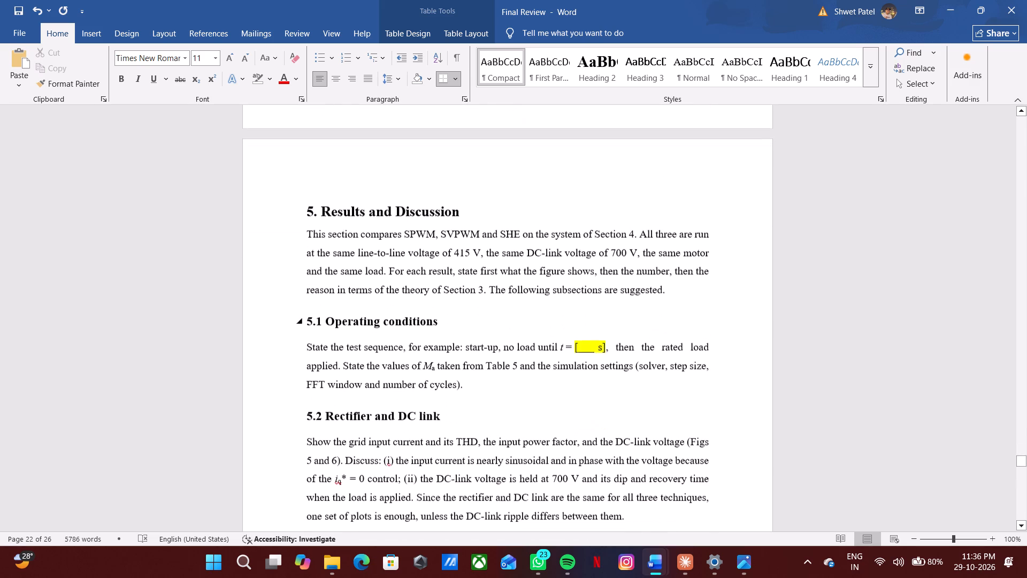
pyautogui.click(596, 345)
pyautogui.moveTo(606, 345); pyautogui.dragTo(605, 345)
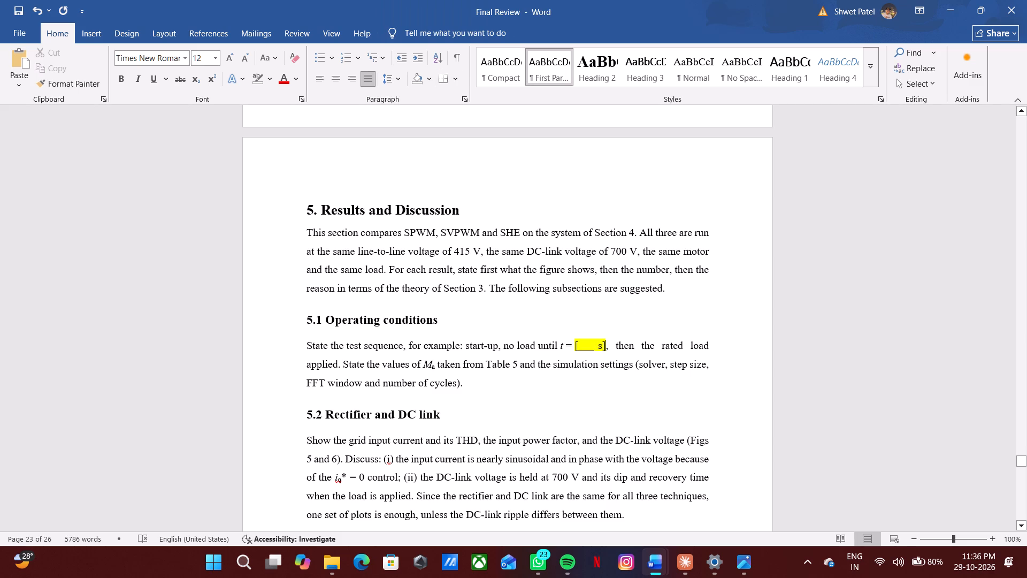
pyautogui.moveTo(605, 345); pyautogui.dragTo(586, 343)
pyautogui.moveTo(586, 343); pyautogui.dragTo(563, 340)
pyautogui.moveTo(563, 340); pyautogui.dragTo(565, 343)
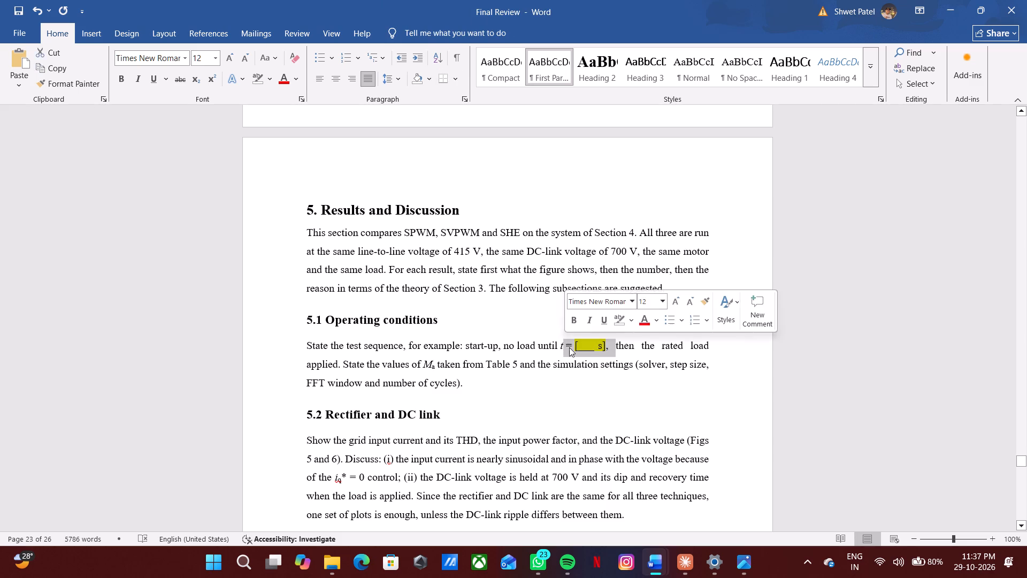
pyautogui.click(583, 349)
pyautogui.click(594, 347)
pyautogui.moveTo(594, 347); pyautogui.dragTo(581, 345)
pyautogui.click(581, 346)
pyautogui.press('Delete')
pyautogui.press('Delete')
pyautogui.press('Delete')
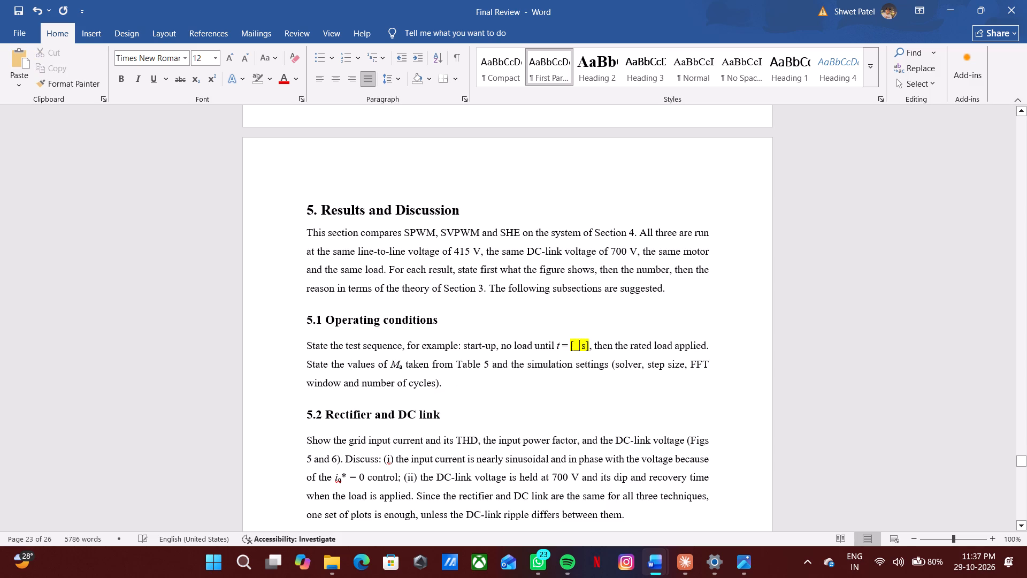
pyautogui.press('Delete')
pyautogui.press('Delete')
pyautogui.press('Delete')
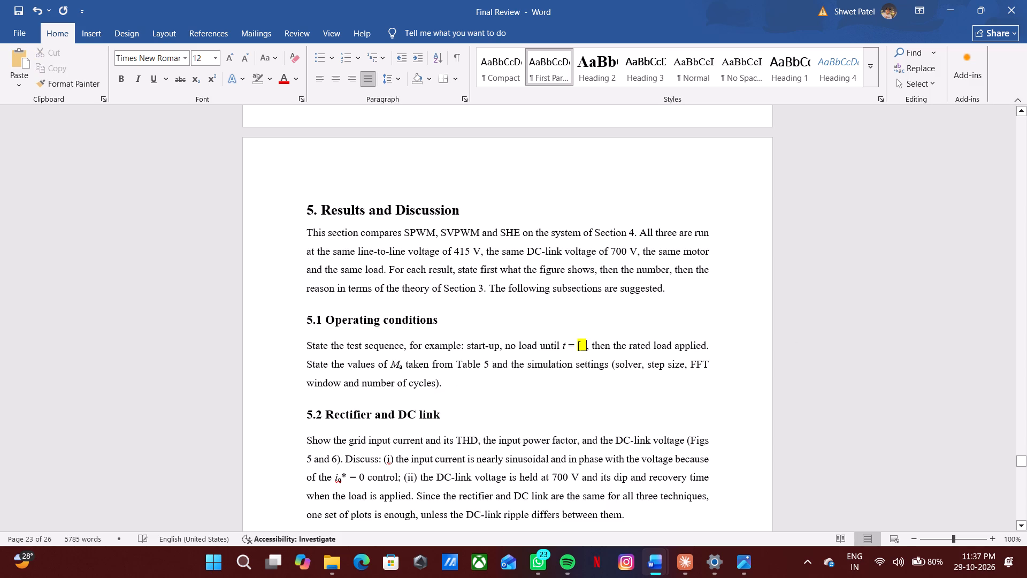
pyautogui.press('BackSpace')
pyautogui.press('BackSpace')
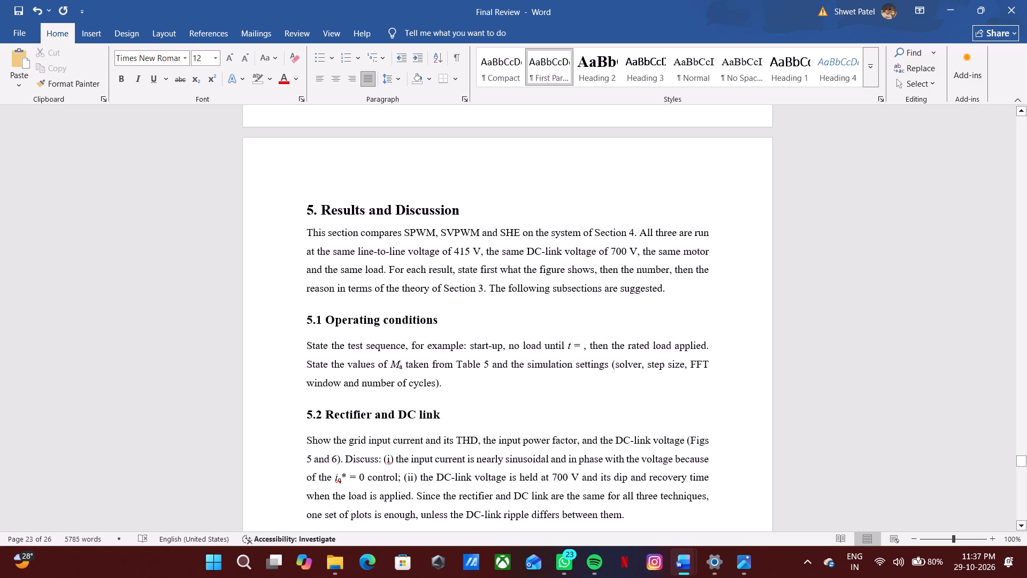
pyautogui.write('1 sec')
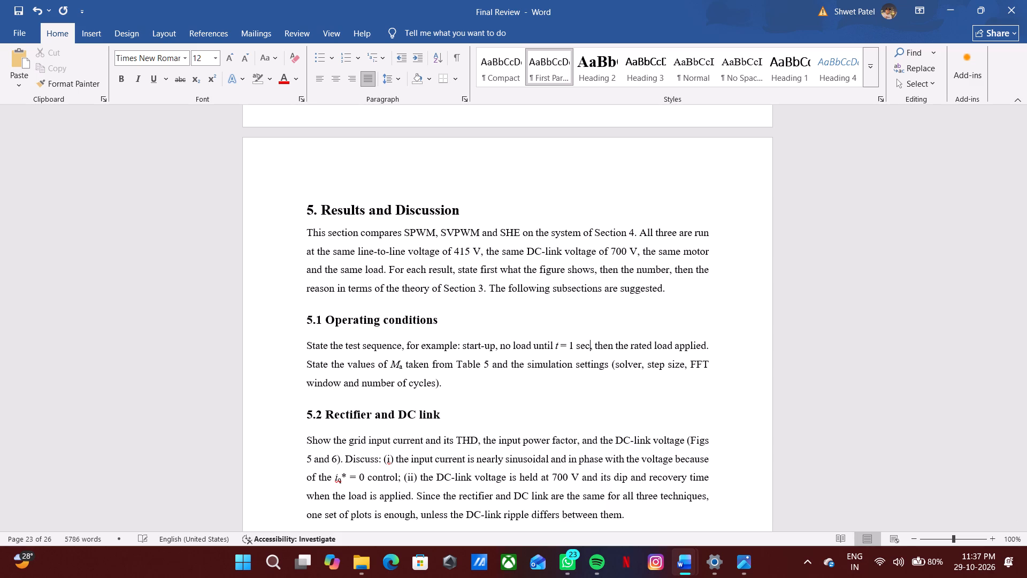
pyautogui.click(627, 398)
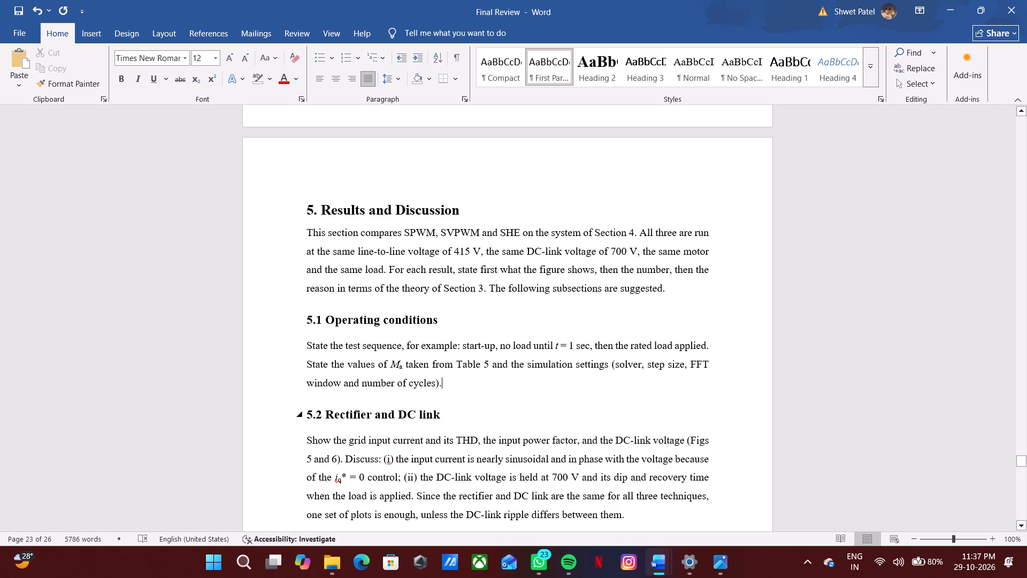
# Correct the flagged word "switchings" in Section 5.4 Motor current to "switching".
pyautogui.scroll(-16, 465, 410)
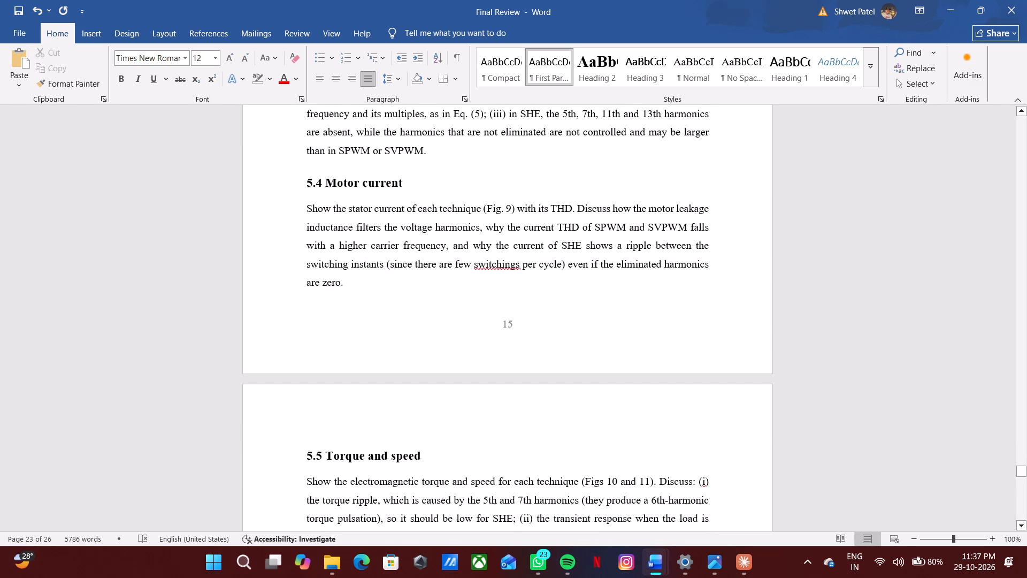
pyautogui.scroll(-1, 482, 421)
pyautogui.click(483, 235)
pyautogui.rightClick(483, 235)
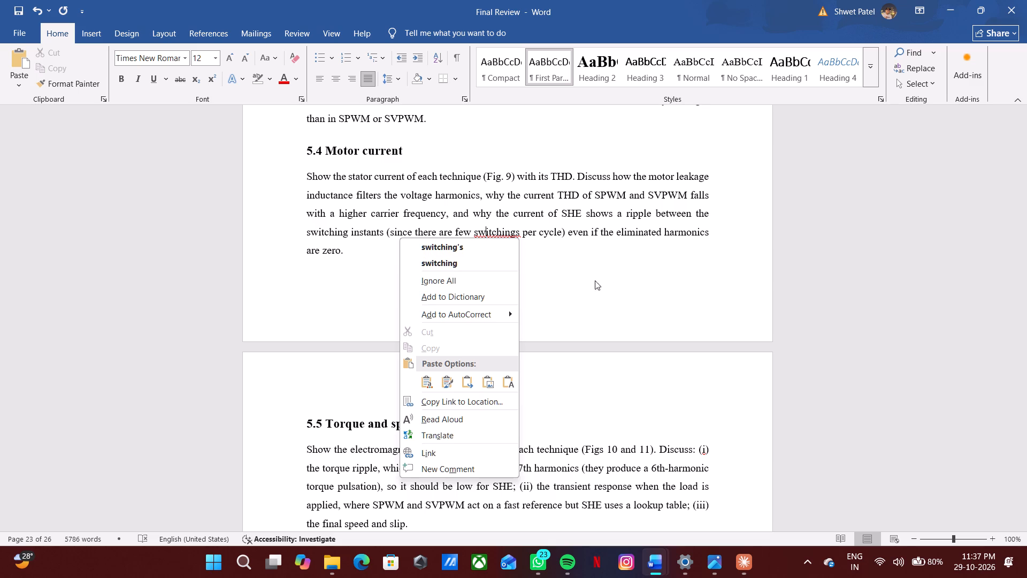
pyautogui.click(491, 267)
# Review Sections 5.5 and 5.6 with Table 7, and examine the thd_vs_freq image in the Raju Photo folder.
pyautogui.scroll(-5, 599, 293)
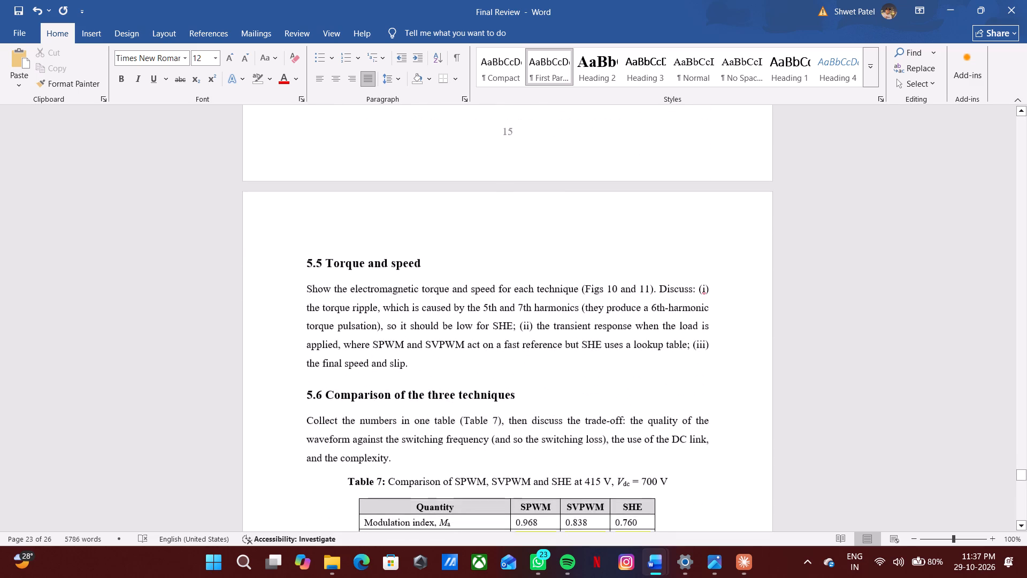
pyautogui.scroll(-8, 600, 295)
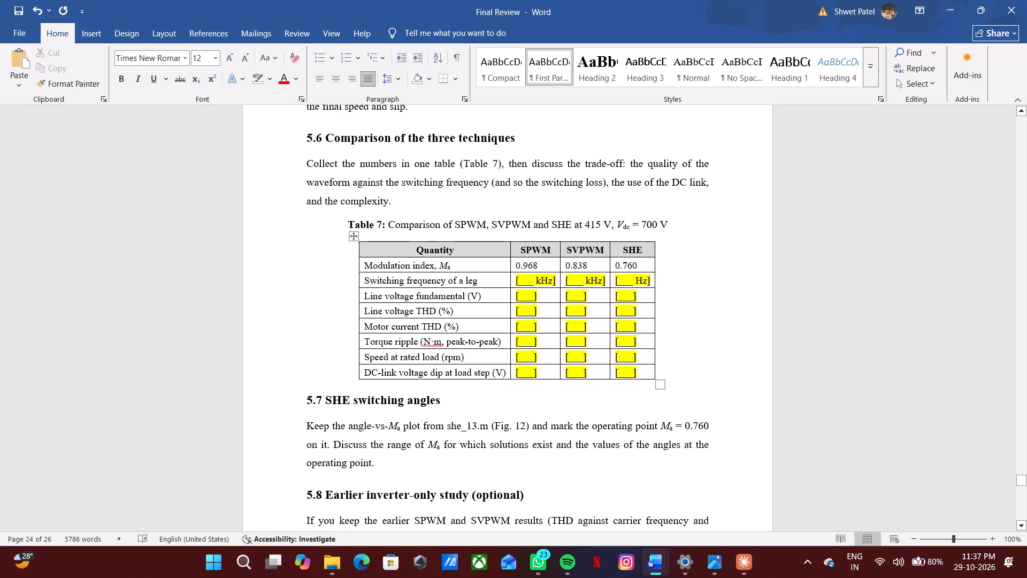
pyautogui.hotkey('alt', 'Tab')
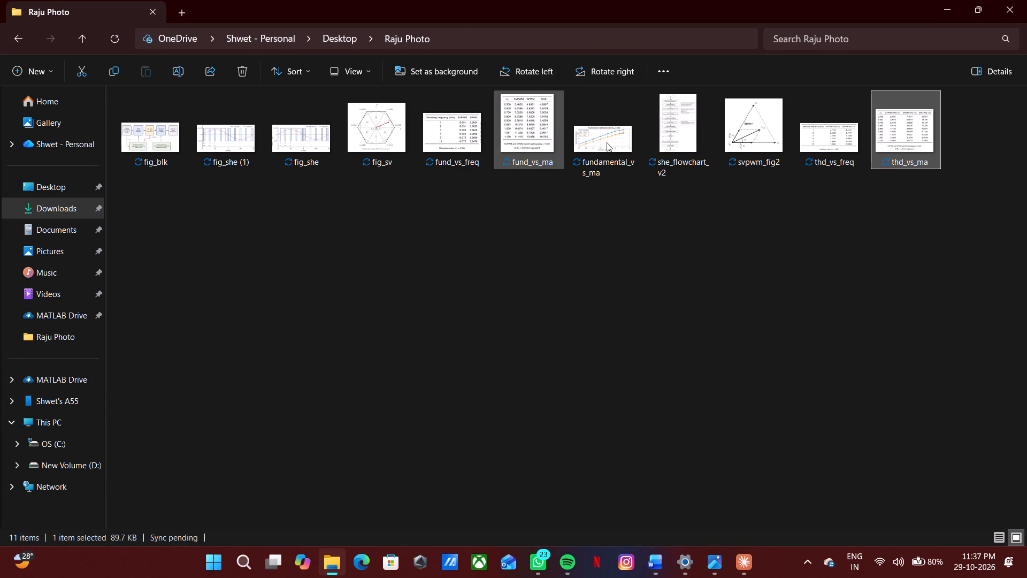
pyautogui.doubleClick(828, 155)
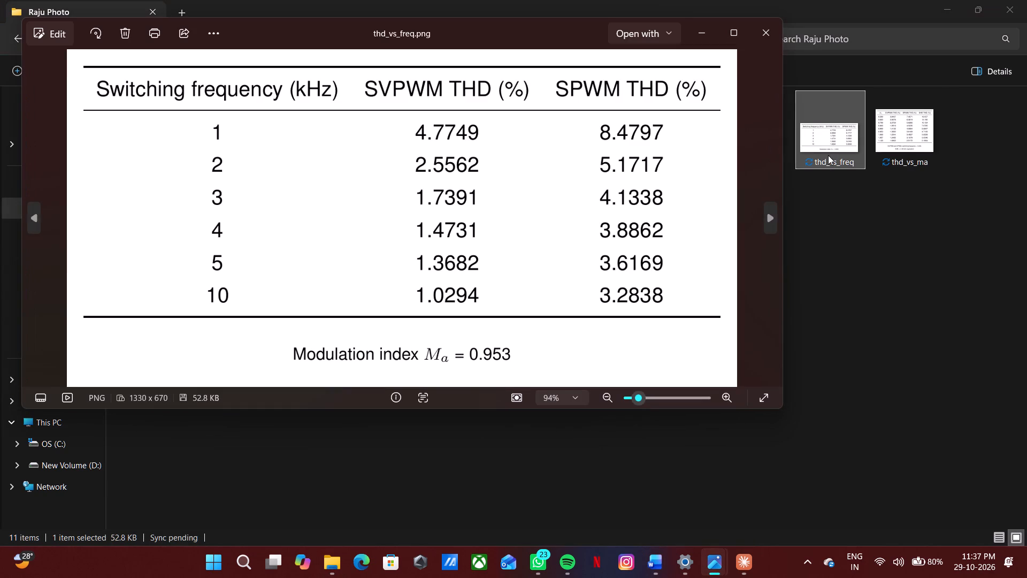
pyautogui.click(772, 26)
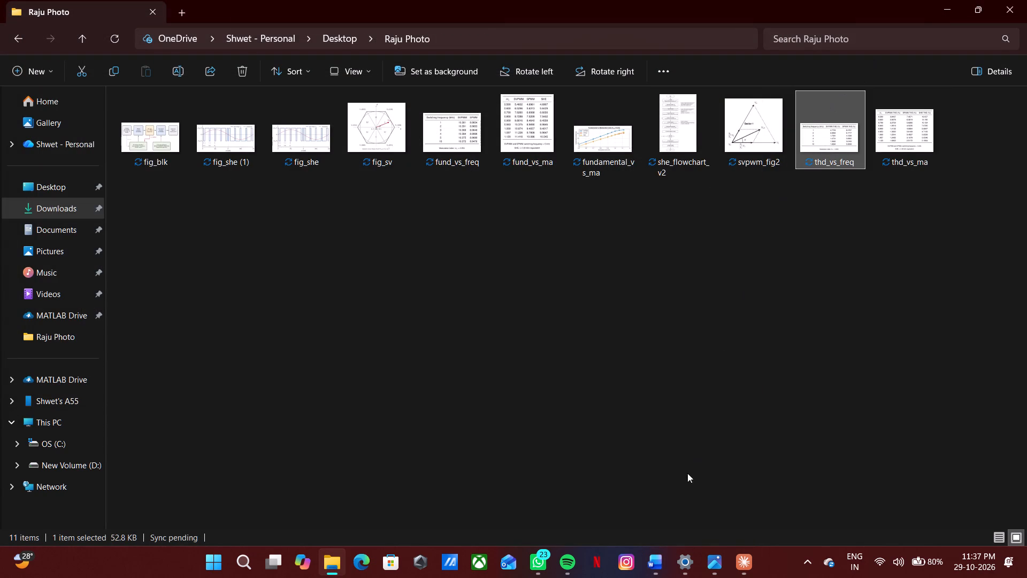
pyautogui.click(652, 568)
pyautogui.click(620, 514)
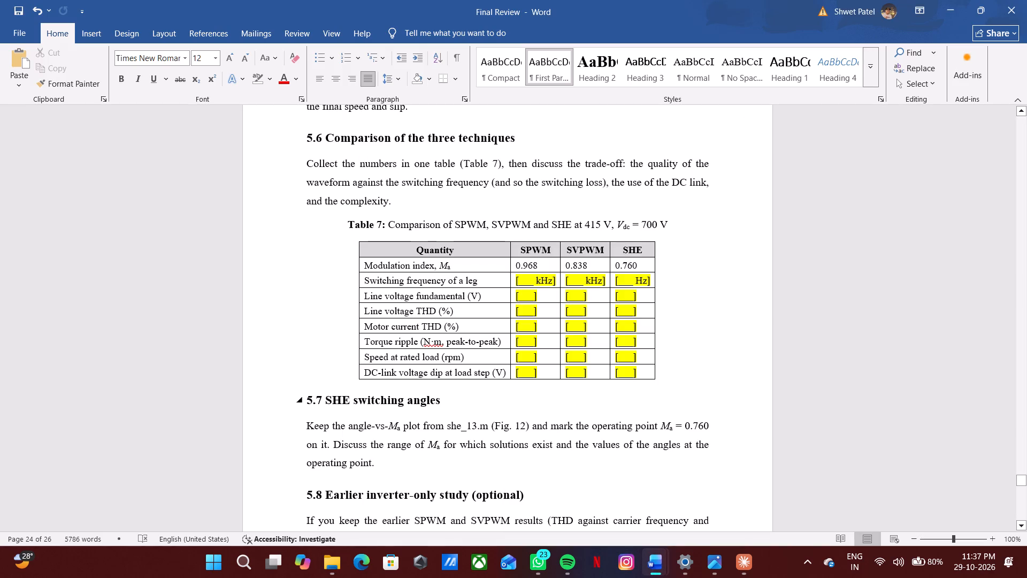
# Delete the whole comparison grid with the highlighted placeholders beneath the Table 7 caption in Section 5.6.
pyautogui.moveTo(680, 381); pyautogui.dragTo(382, 263)
pyautogui.click(676, 338)
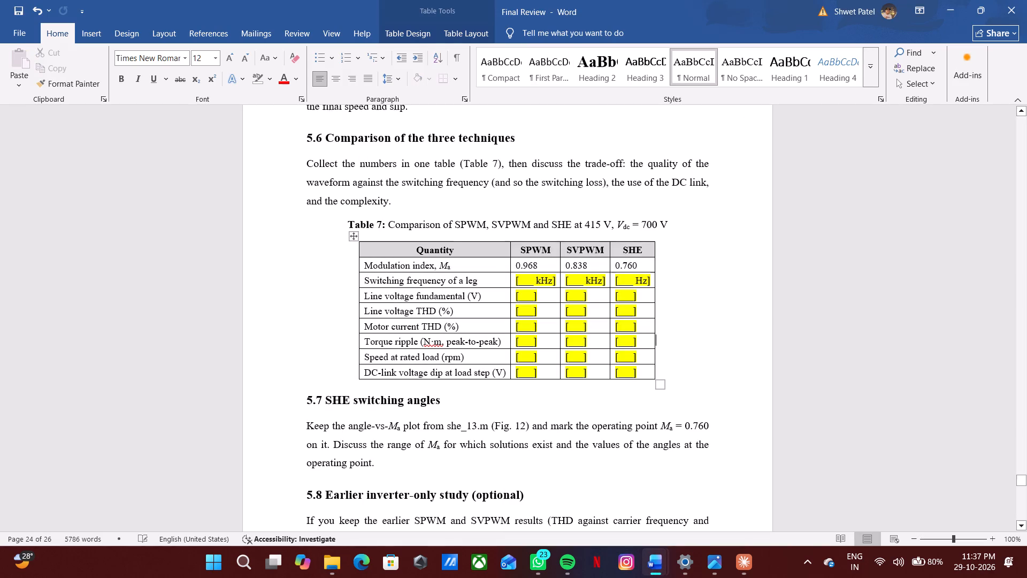
pyautogui.moveTo(671, 376); pyautogui.dragTo(385, 246)
pyautogui.press('BackSpace')
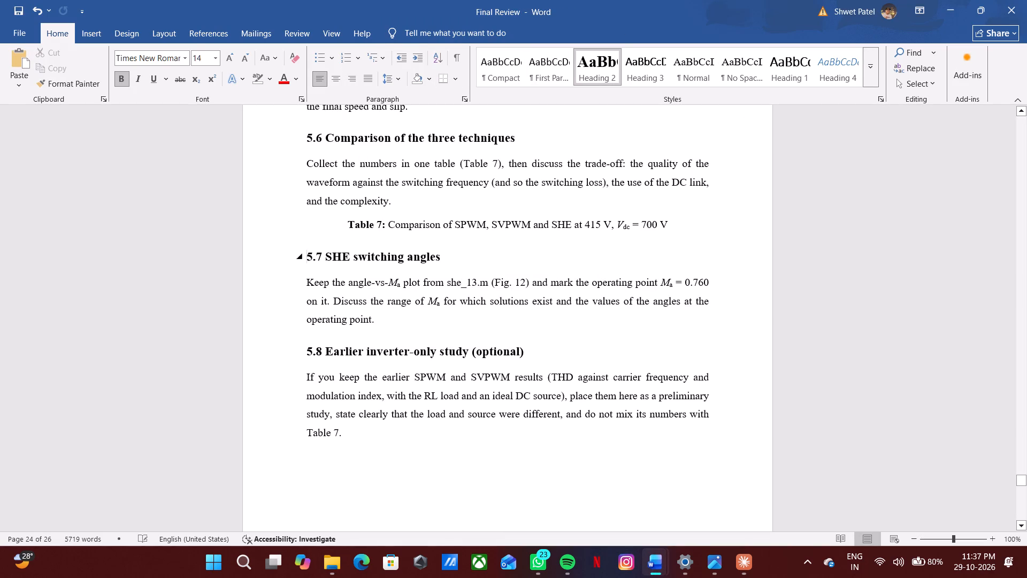
# Add an empty line directly below the Table 7 caption, before the 5.7 SHE switching angles heading.
pyautogui.click(369, 240)
pyautogui.click(377, 249)
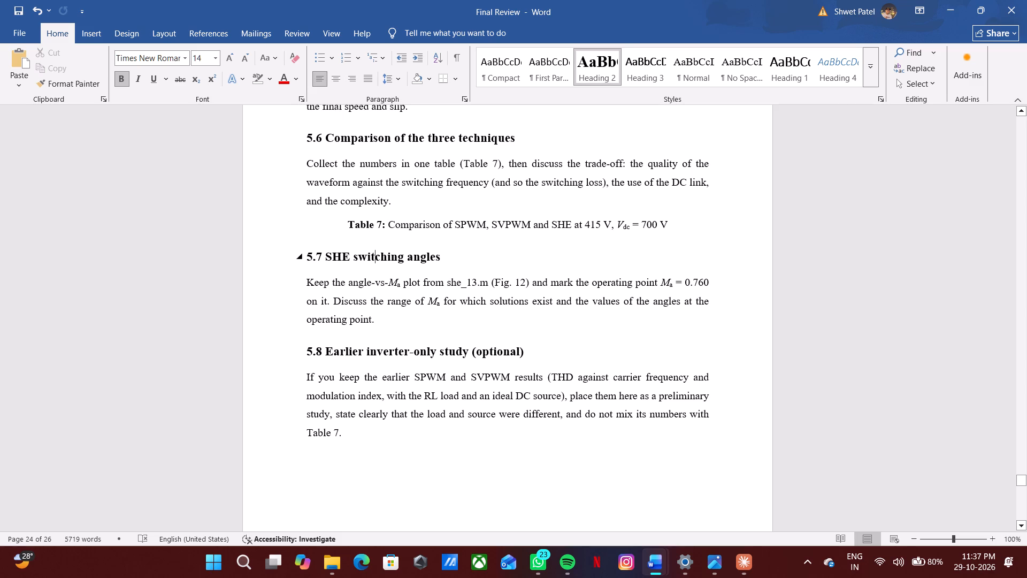
pyautogui.click(305, 250)
pyautogui.click(676, 219)
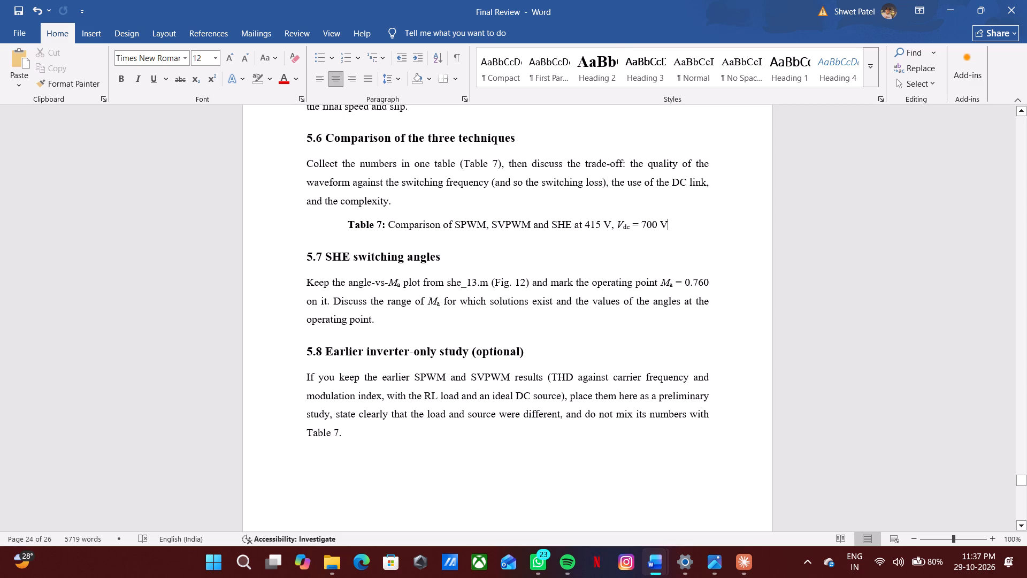
pyautogui.press('Return')
pyautogui.hotkey('alt', 'Tab')
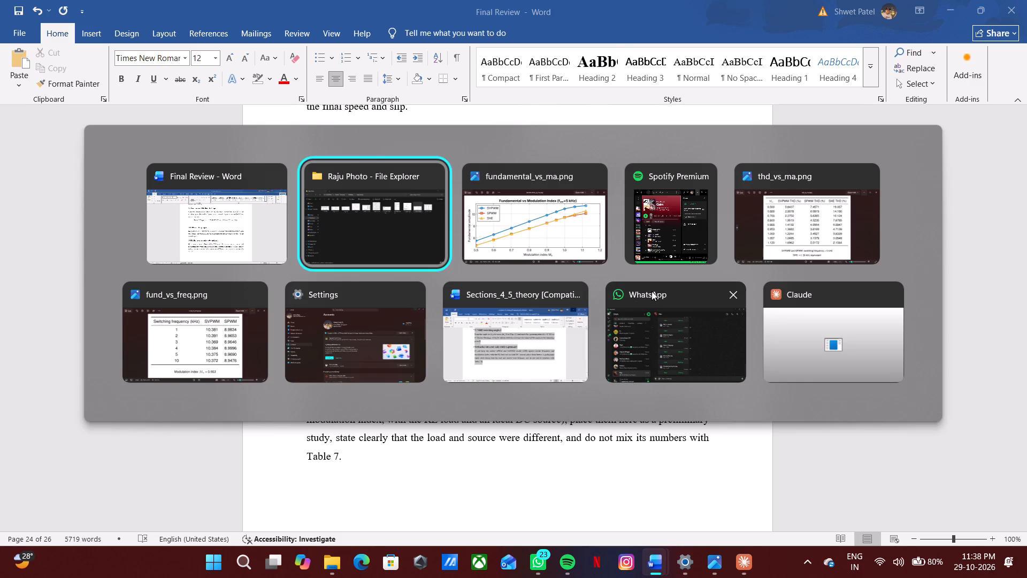
pyautogui.click(941, 0)
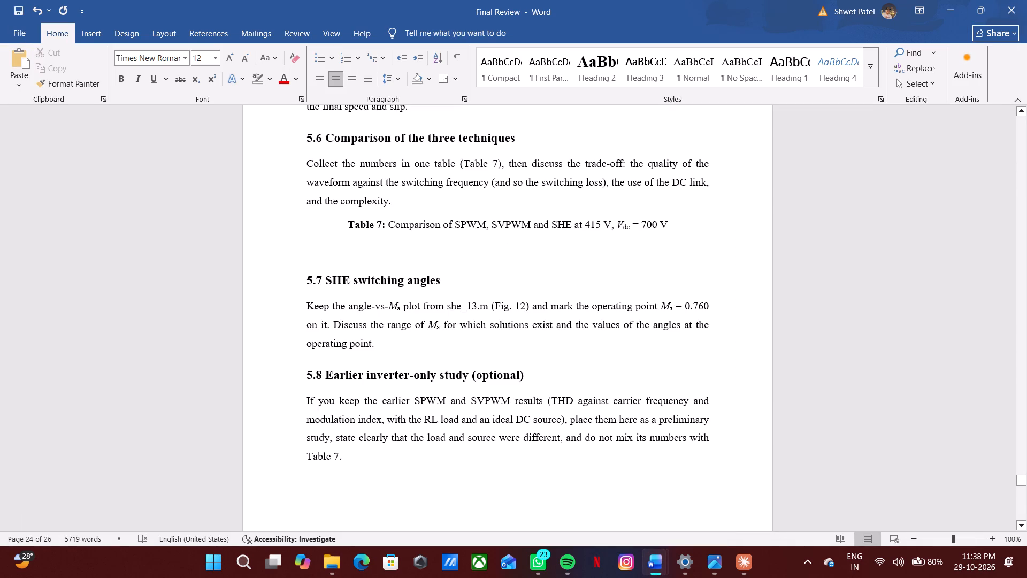
# Remove SHE from the Table 7 caption so it reads "Comparison of SPWM and SVPWM at 415 V, Vdc = 700 V".
pyautogui.click(570, 224)
pyautogui.click(570, 224)
pyautogui.press('BackSpace')
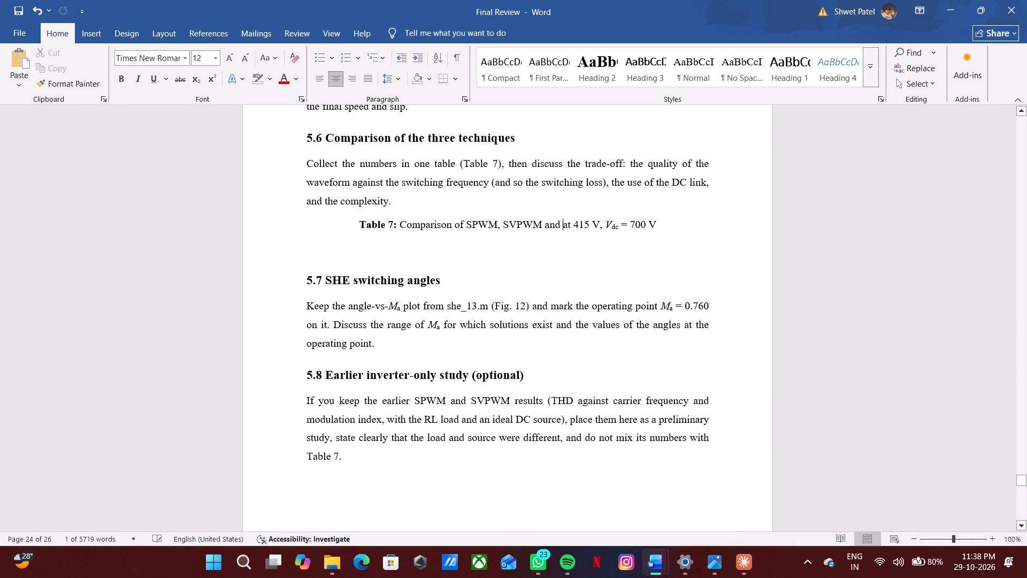
pyautogui.press('BackSpace')
pyautogui.press('BackSpace')
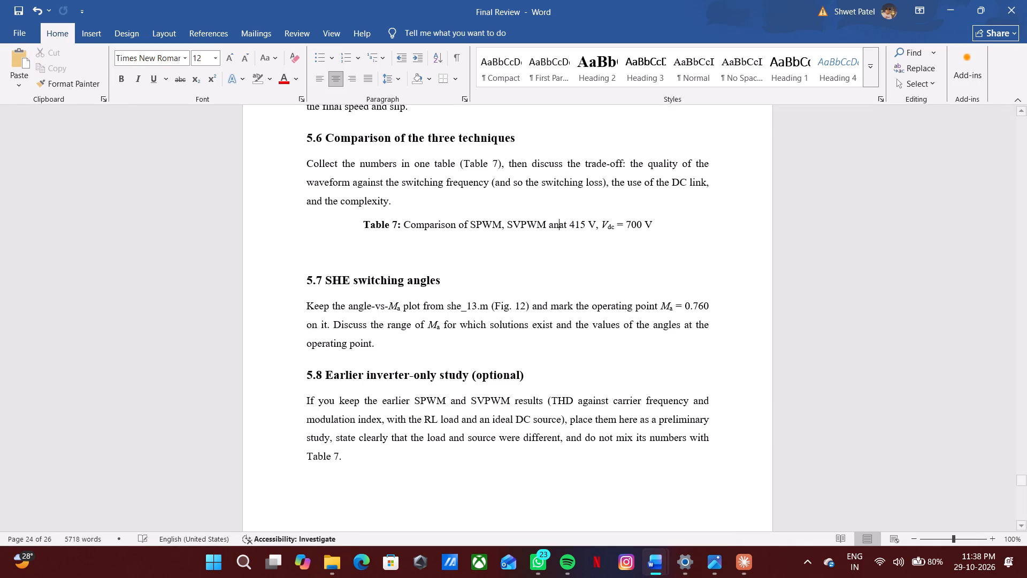
pyautogui.press('BackSpace')
pyautogui.press('BackSpace')
pyautogui.click(512, 219)
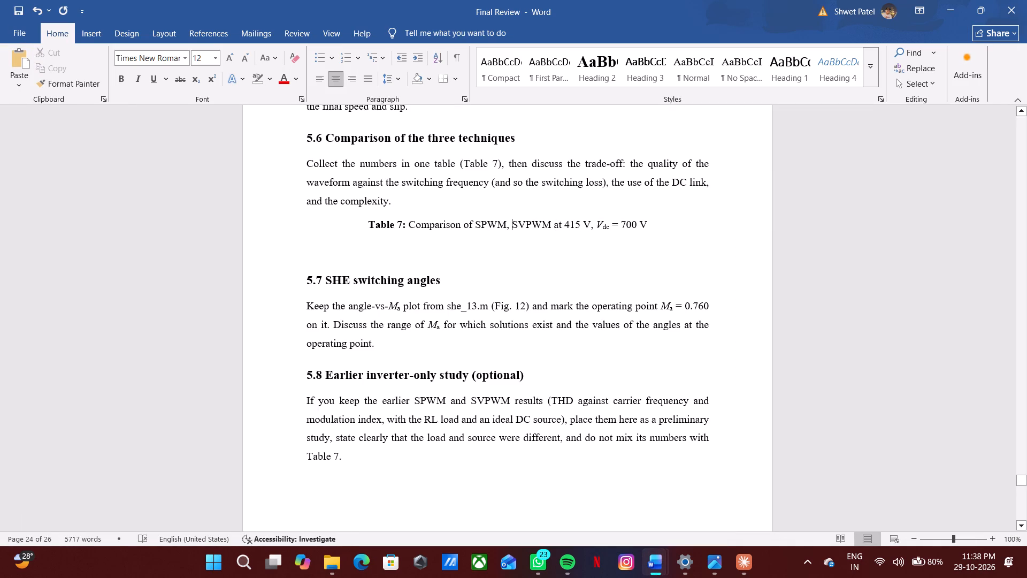
pyautogui.press('BackSpace')
pyautogui.press('BackSpace')
pyautogui.press('a')
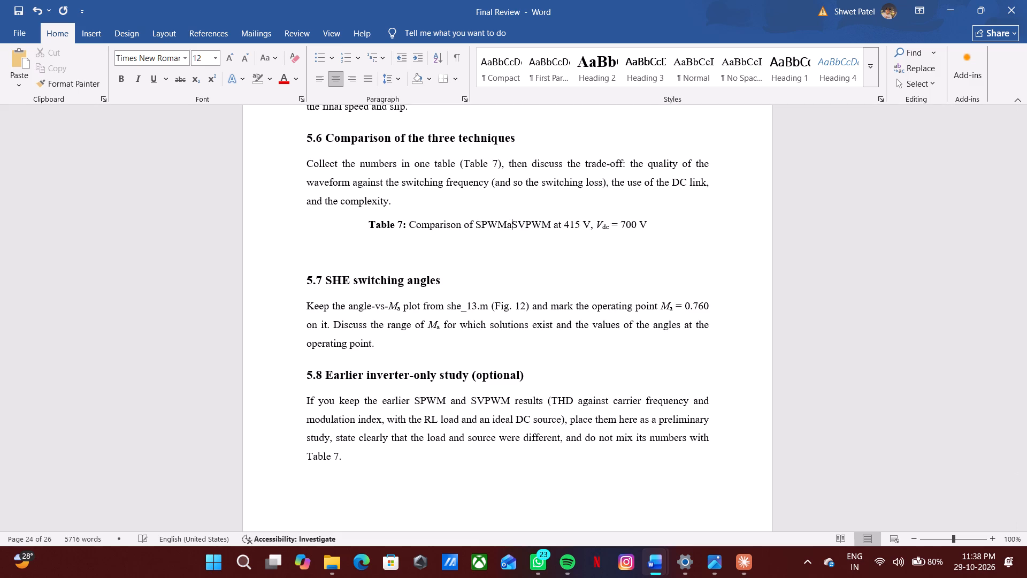
pyautogui.press('BackSpace')
pyautogui.press('space')
pyautogui.write('and')
pyautogui.press('space')
# Insert the thd_vs_freq image from the Raju Photo folder on the empty line below the Table 7 caption.
pyautogui.click(535, 265)
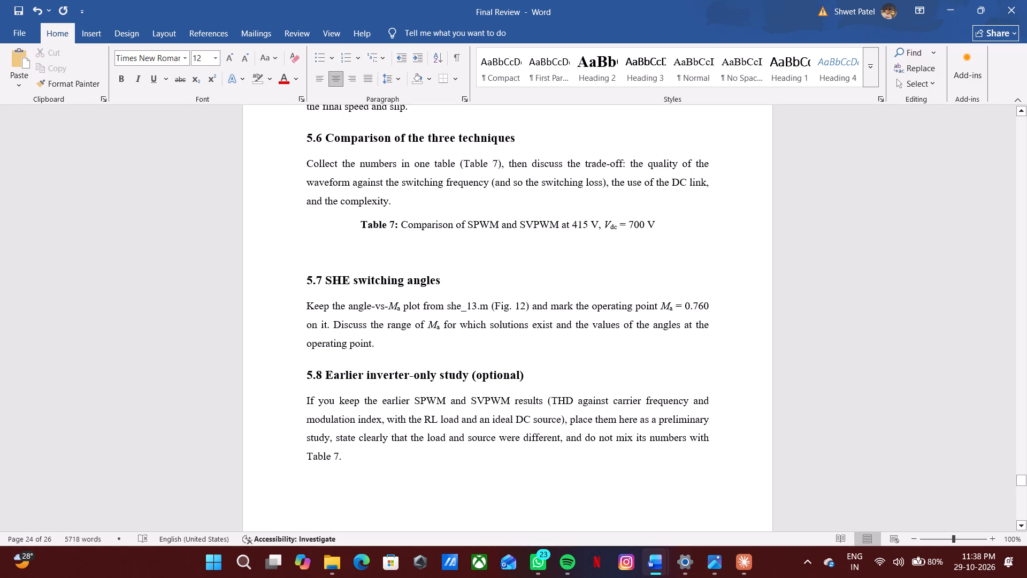
pyautogui.hotkey('alt', 'Tab')
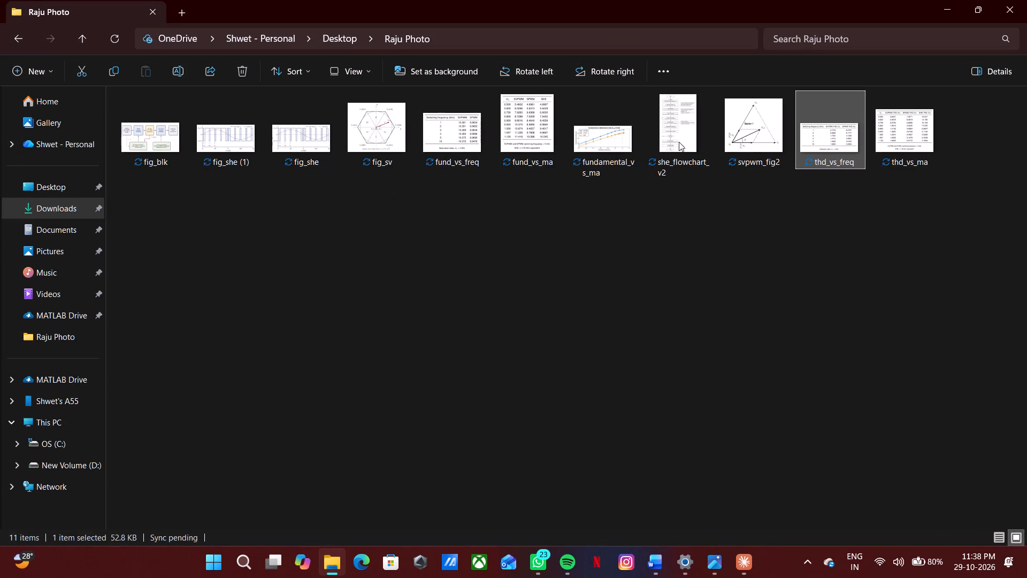
pyautogui.moveTo(834, 137); pyautogui.dragTo(718, 565)
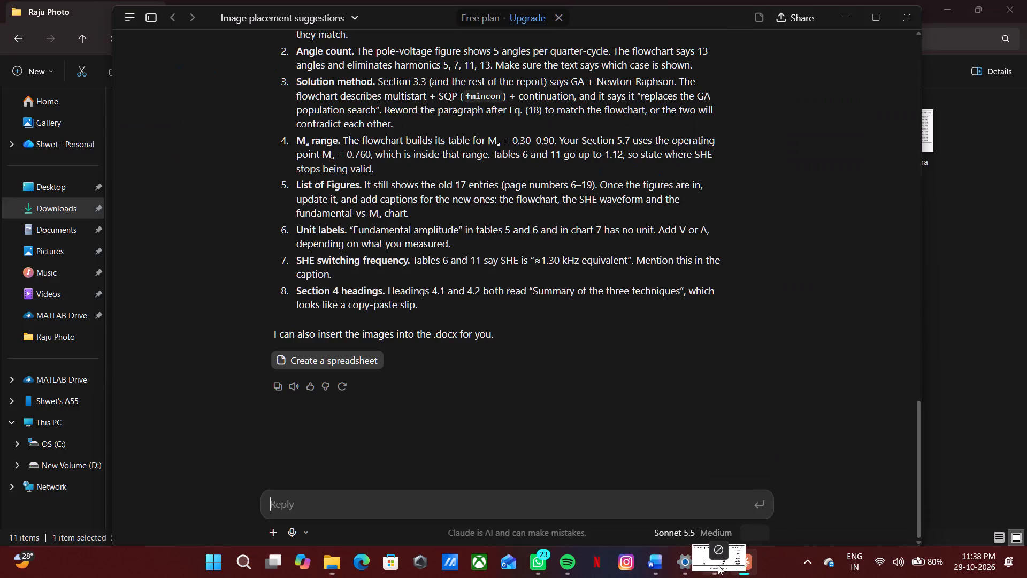
pyautogui.moveTo(718, 565); pyautogui.dragTo(581, 500)
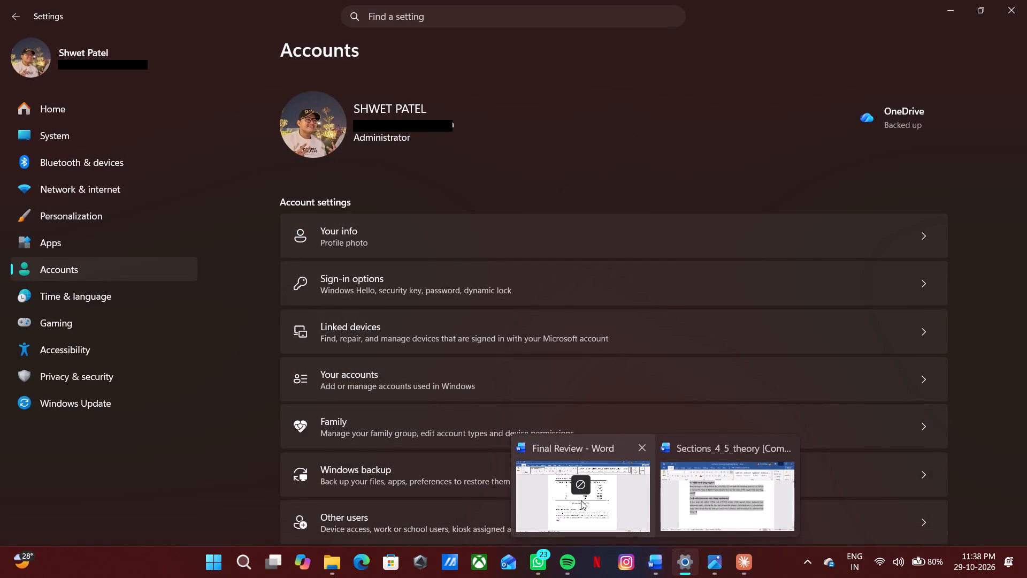
pyautogui.moveTo(581, 500); pyautogui.dragTo(483, 254)
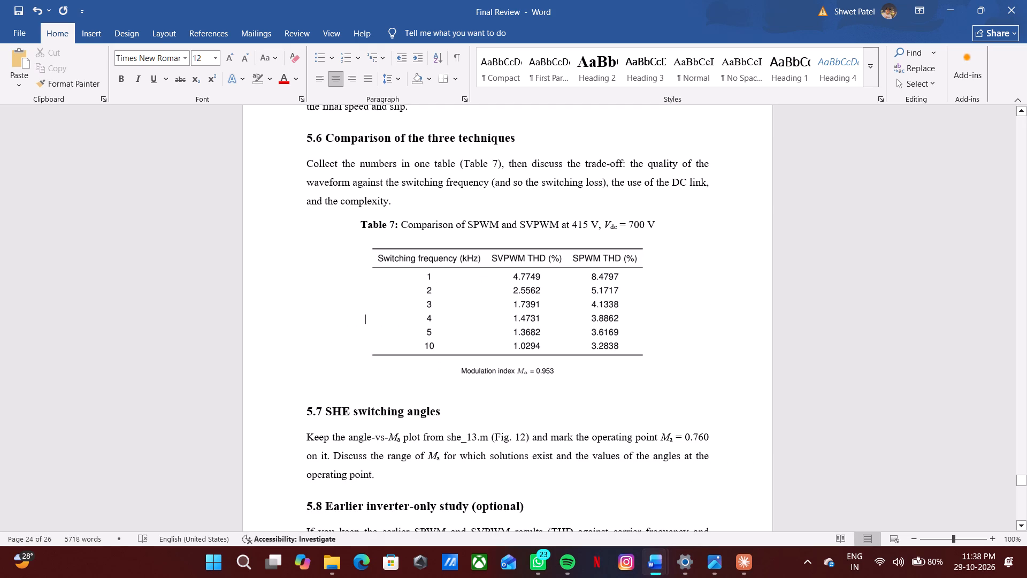
pyautogui.scroll(-1, 513, 364)
pyautogui.click(468, 378)
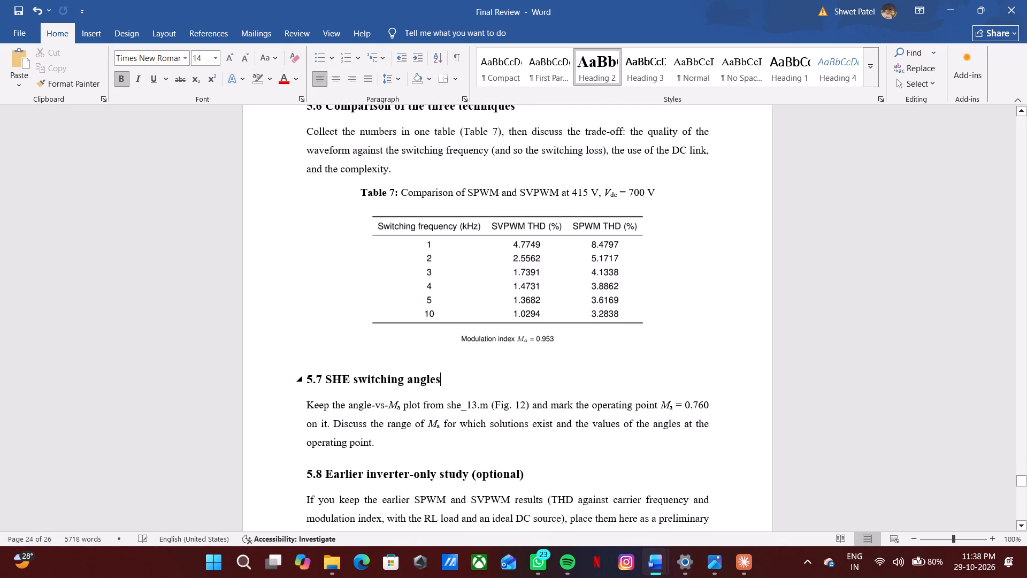
pyautogui.scroll(-4, 469, 262)
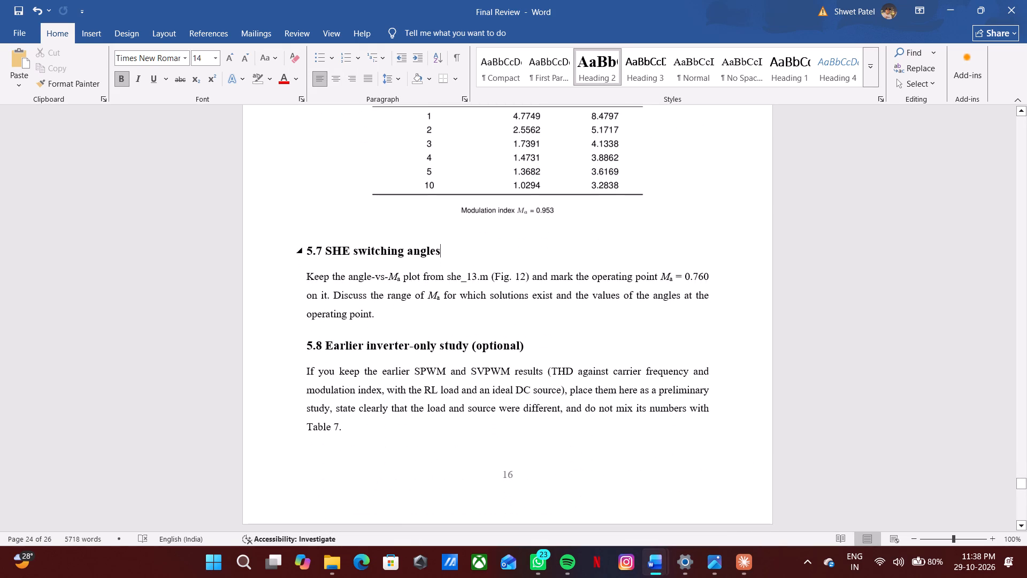
# Close the Settings window and return to the Final Review document.
pyautogui.hotkey('alt', 'Tab')
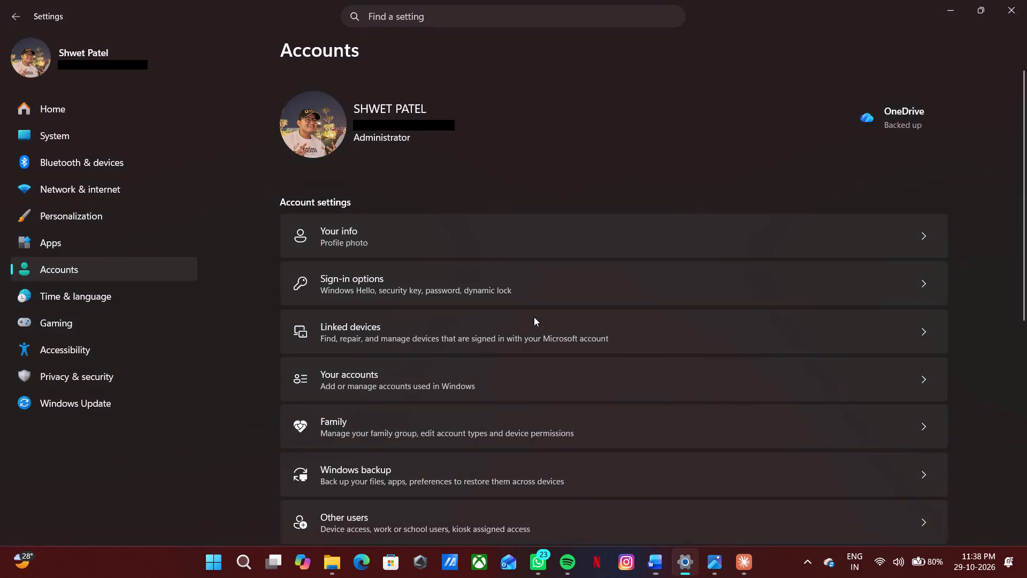
pyautogui.press('Tab')
pyautogui.hotkey('alt', 'Tab')
pyautogui.hotkey('alt', 'Tab')
pyautogui.hotkey('alt', 'Tab')
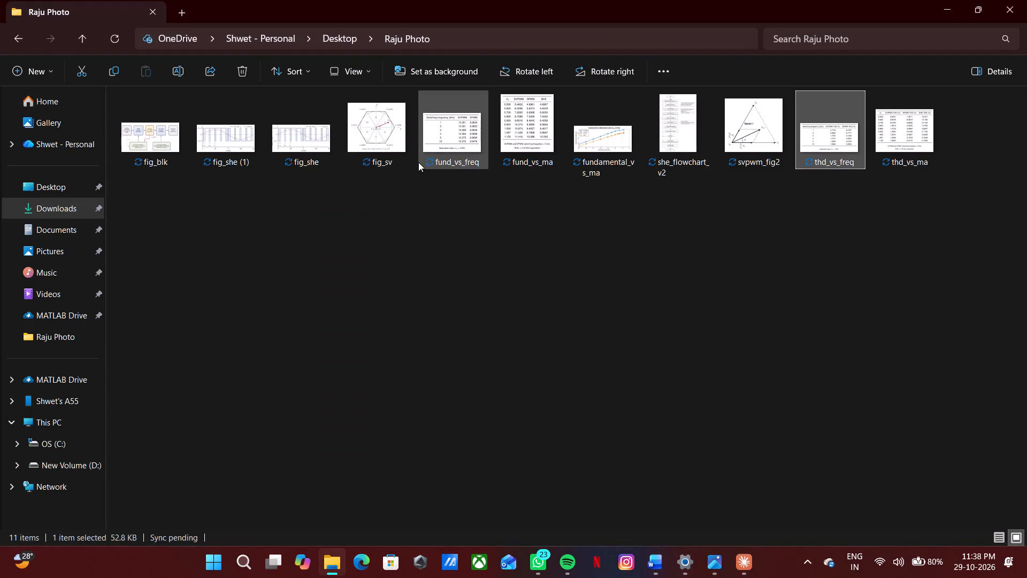
pyautogui.click(941, 9)
pyautogui.hotkey('alt', 'Tab')
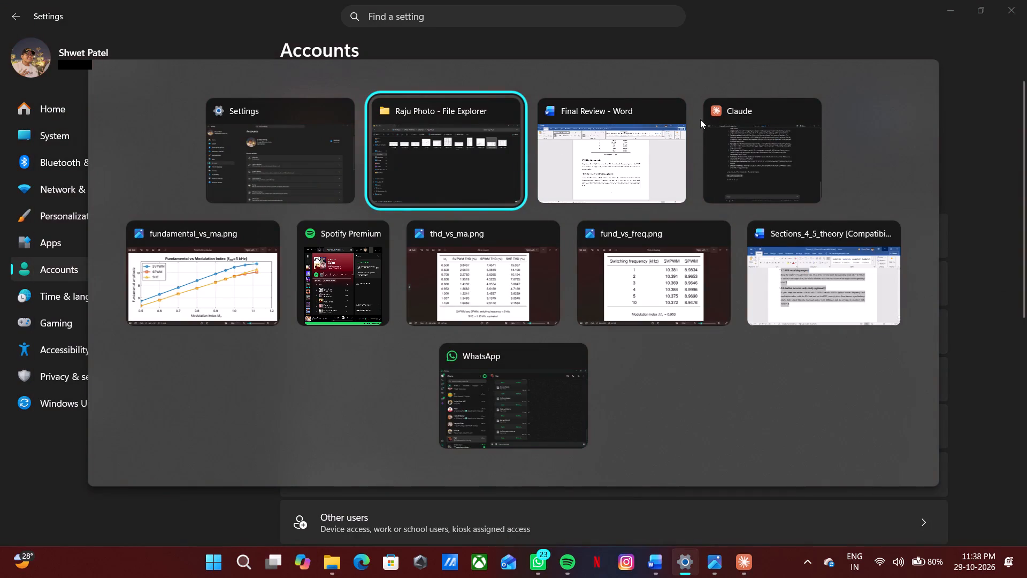
pyautogui.keyDown('alt'); pyautogui.click(341, 116); pyautogui.keyUp('alt')
pyautogui.keyDown('alt'); pyautogui.click(333, 254); pyautogui.keyUp('alt')
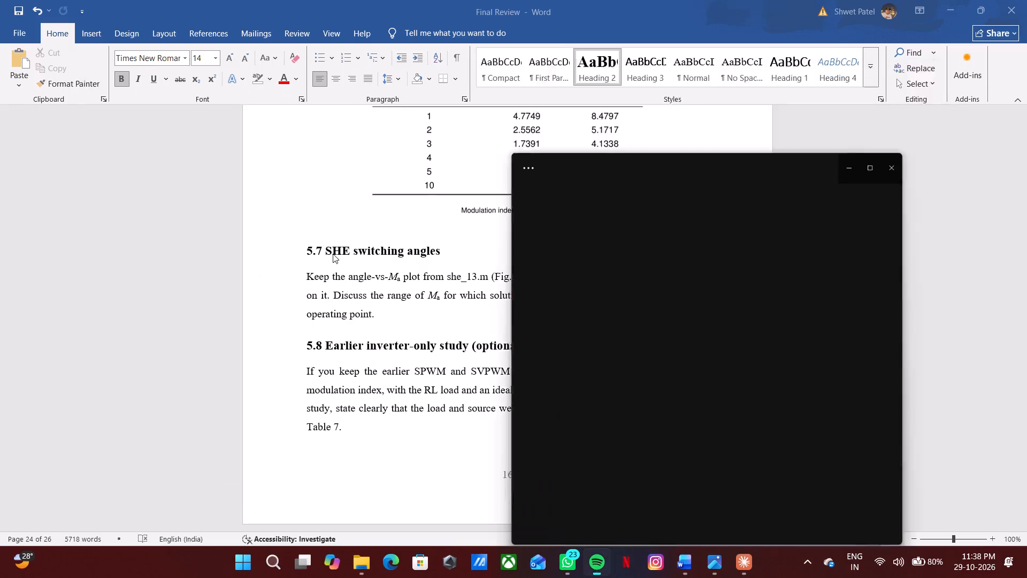
pyautogui.click(946, 13)
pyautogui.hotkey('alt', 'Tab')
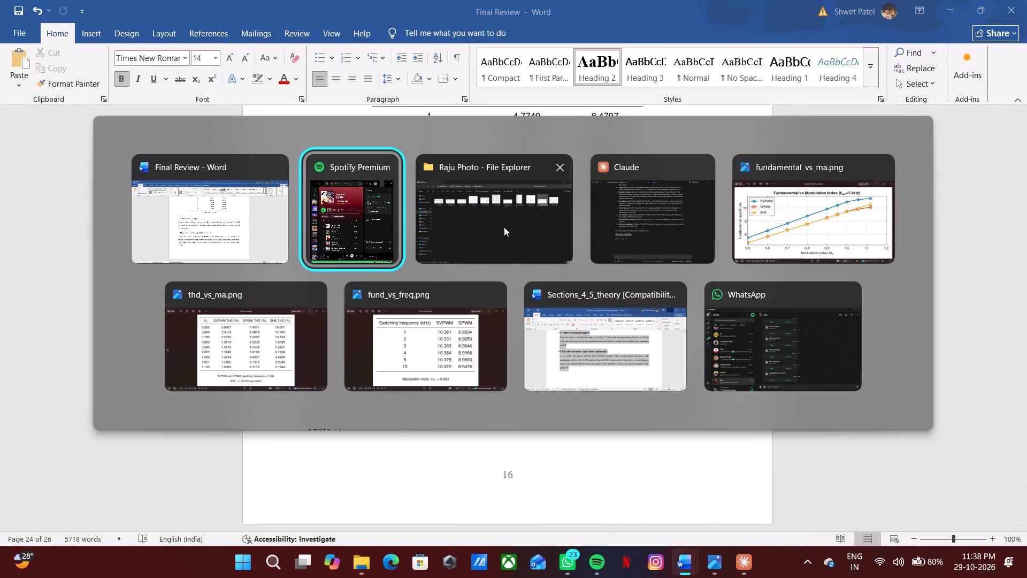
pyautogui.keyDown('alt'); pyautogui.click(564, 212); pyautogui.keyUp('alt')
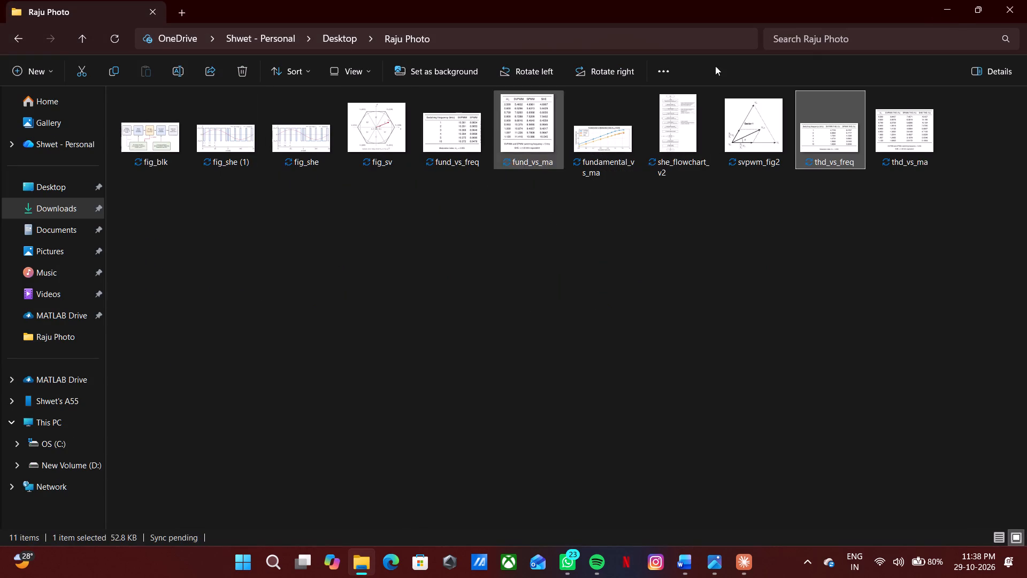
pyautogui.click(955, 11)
# Check the end of Section 5 and look back over Table 7 and Section 5 to the 4.6 performance indices.
pyautogui.scroll(-8, 639, 204)
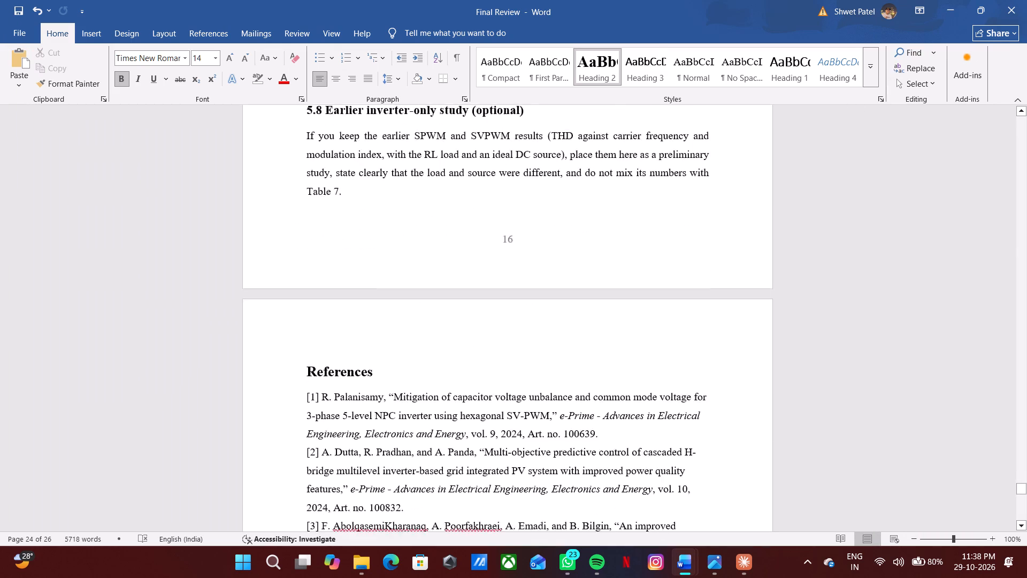
pyautogui.scroll(-7, 638, 207)
pyautogui.scroll(20, 637, 209)
pyautogui.scroll(5, 637, 209)
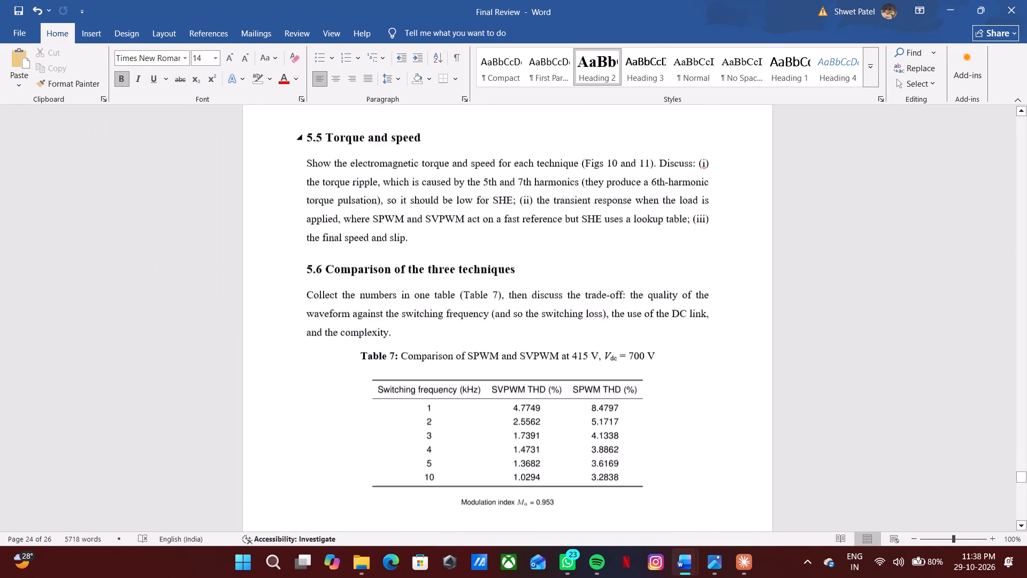
pyautogui.scroll(20, 637, 209)
pyautogui.scroll(13, 637, 209)
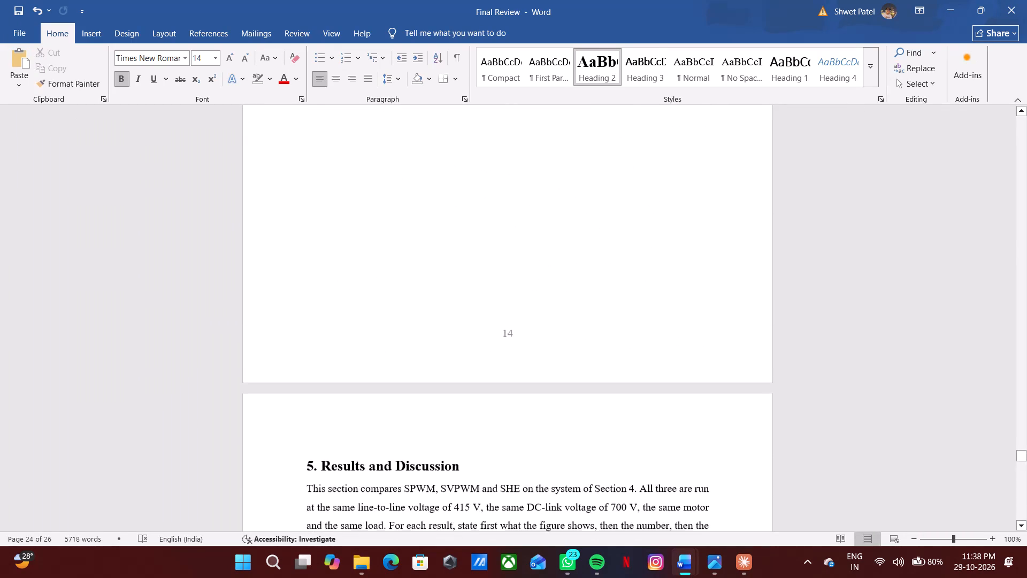
pyautogui.scroll(14, 637, 209)
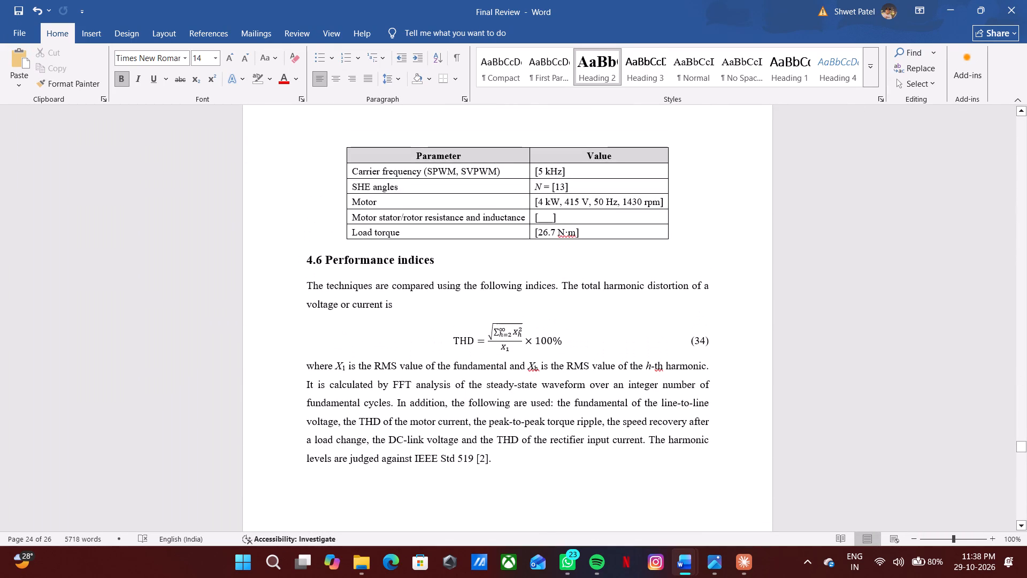
# Review the report's front matter from the beginning, covering the Certificate, Acknowledgement, Undertaking for Originality and Abstract pages.
pyautogui.moveTo(1020, 444); pyautogui.dragTo(995, 291)
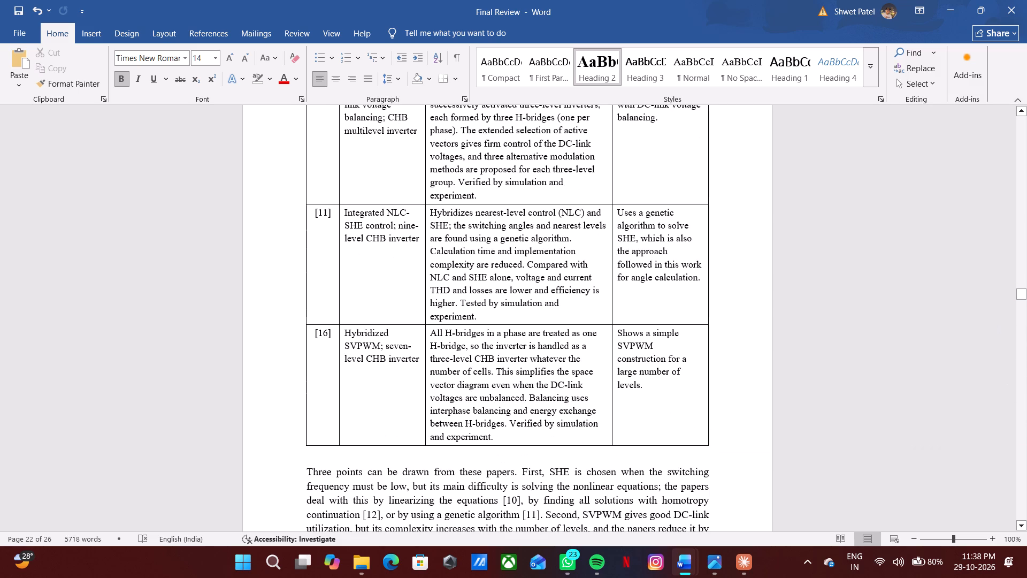
pyautogui.moveTo(1020, 294); pyautogui.dragTo(1025, 79)
pyautogui.scroll(-12, 601, 137)
pyautogui.scroll(-12, 634, 165)
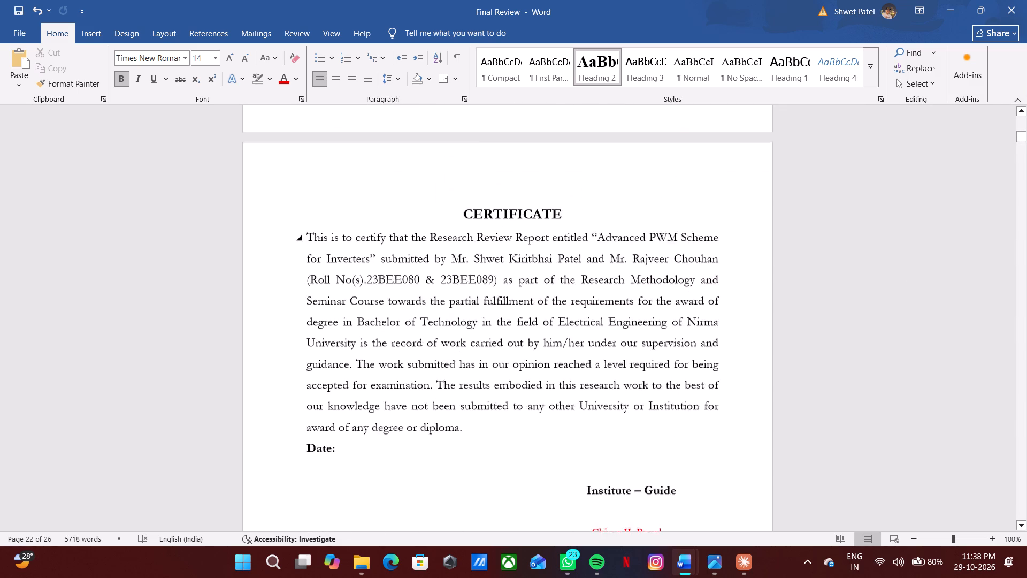
pyautogui.scroll(-8, 628, 240)
pyautogui.scroll(-16, 633, 233)
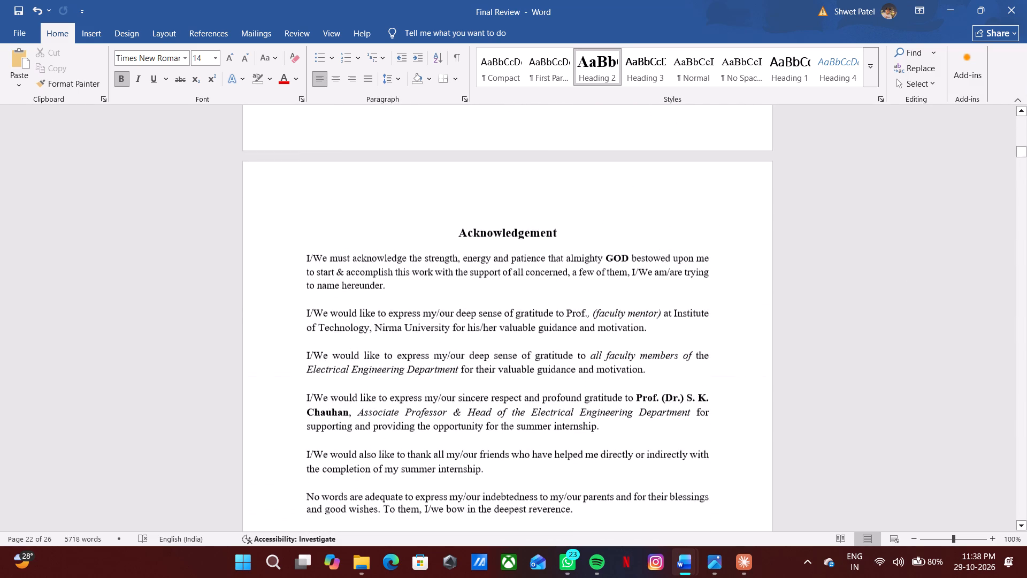
pyautogui.scroll(-19, 636, 246)
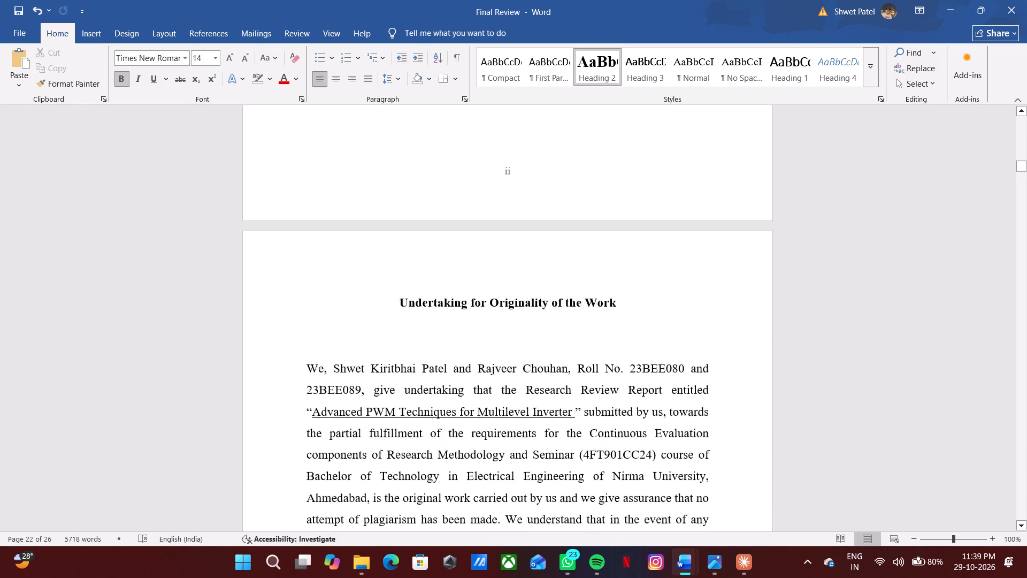
pyautogui.scroll(-7, 624, 288)
pyautogui.scroll(1, 584, 220)
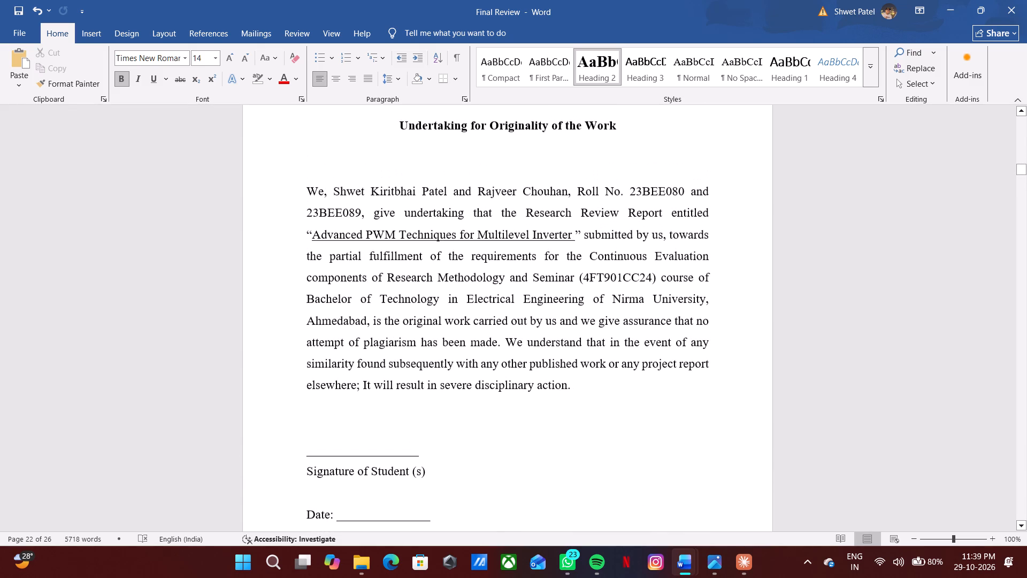
pyautogui.scroll(-5, 602, 245)
pyautogui.scroll(-16, 605, 248)
pyautogui.scroll(-3, 480, 252)
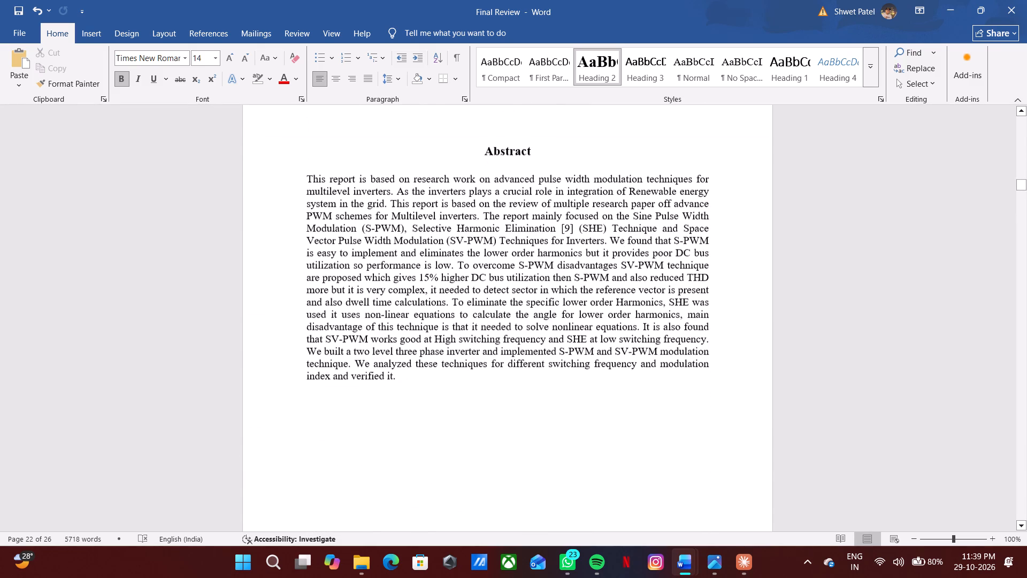
pyautogui.scroll(-9, 534, 200)
pyautogui.scroll(10, 490, 302)
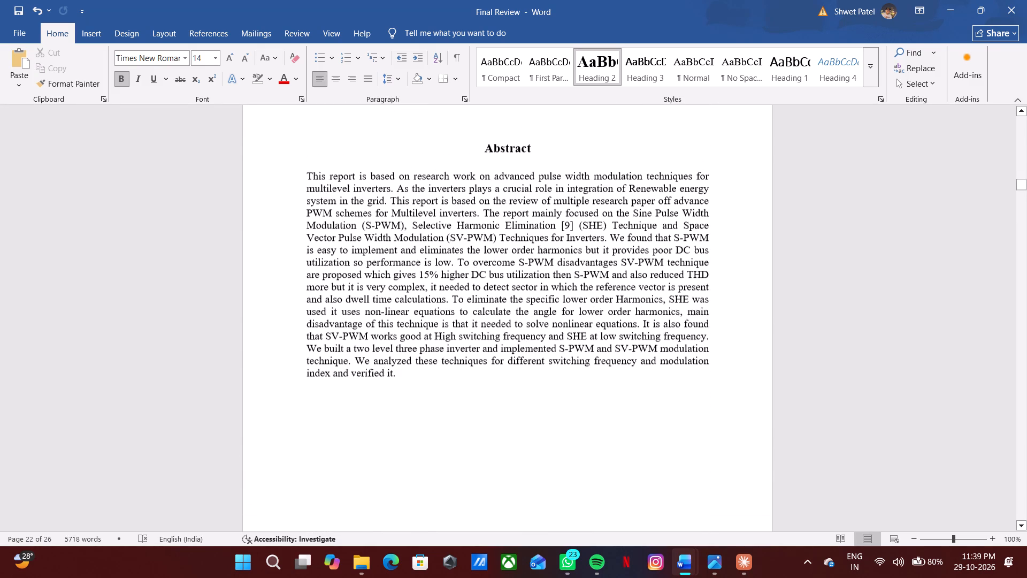
pyautogui.scroll(14, 490, 297)
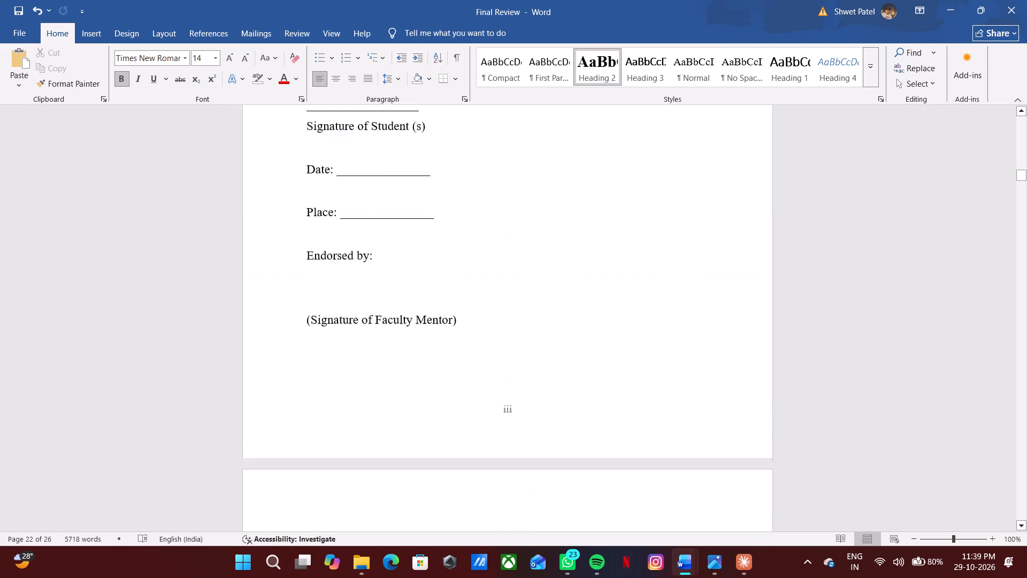
pyautogui.scroll(1, 490, 294)
# Review the List of Figures, the Nomenclature/Abbreviations table and the Contents page.
pyautogui.scroll(-20, 492, 287)
pyautogui.scroll(-18, 492, 287)
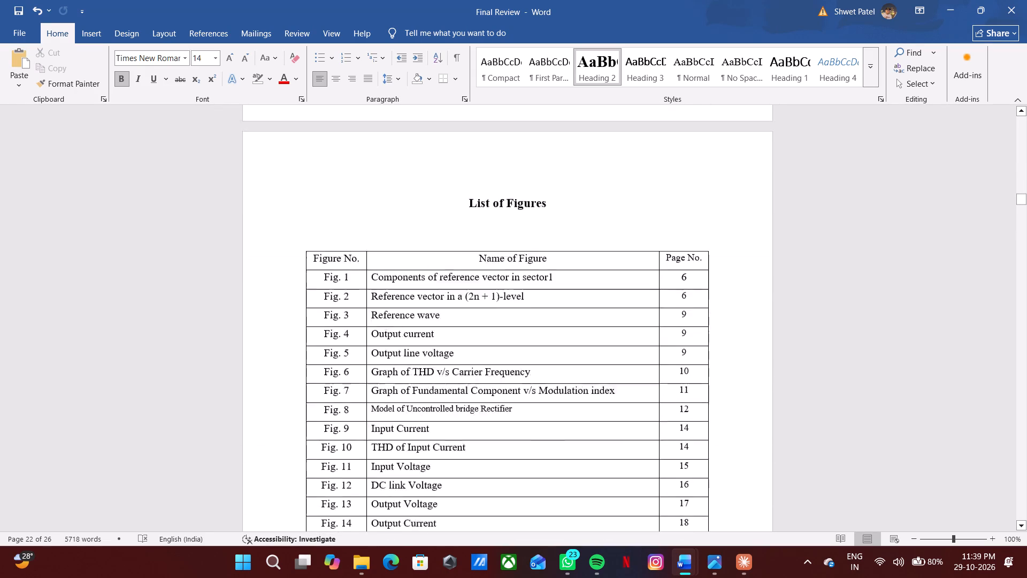
pyautogui.scroll(-1, 546, 284)
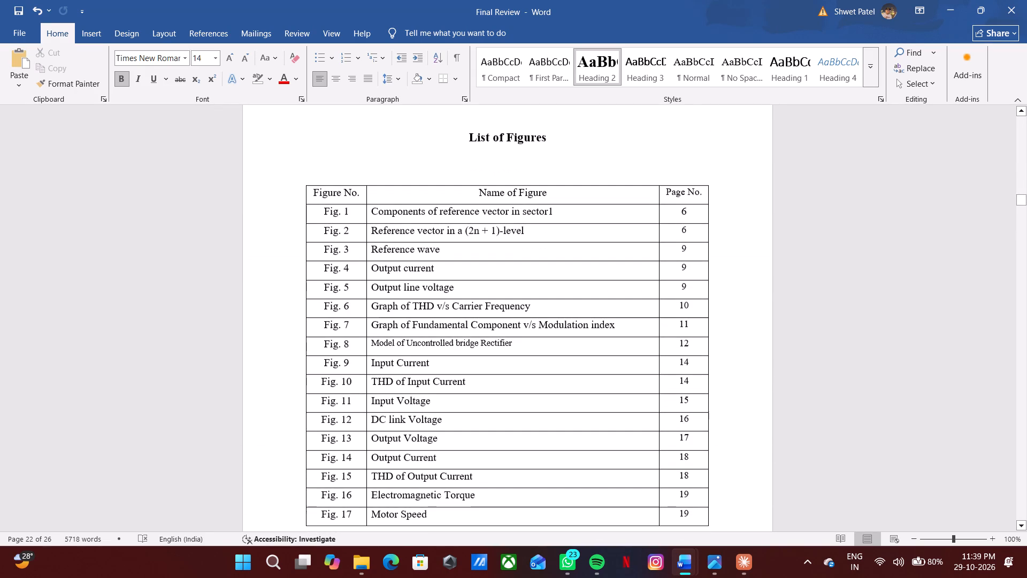
pyautogui.scroll(-2, 579, 235)
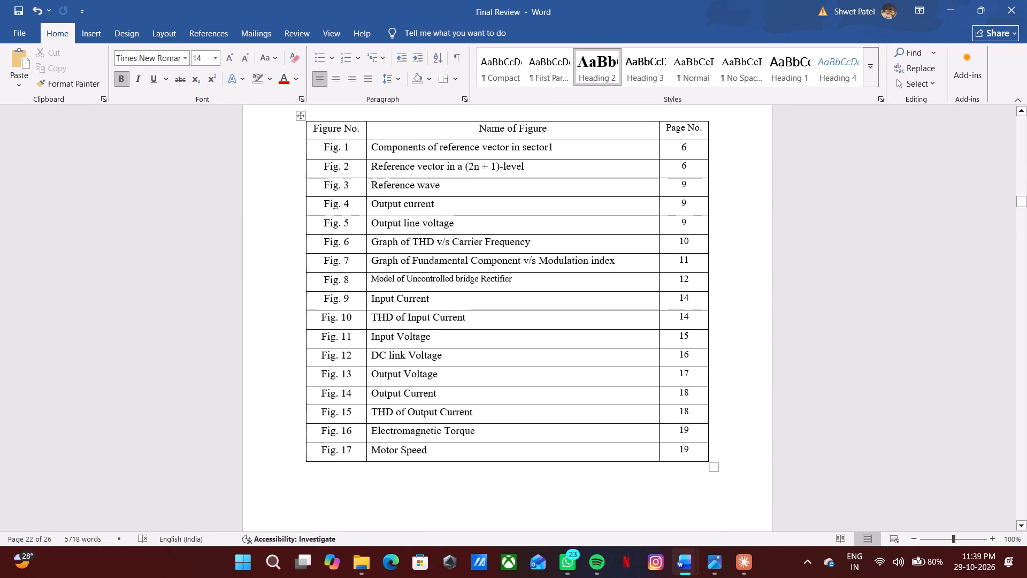
pyautogui.scroll(-20, 646, 318)
pyautogui.scroll(-5, 646, 318)
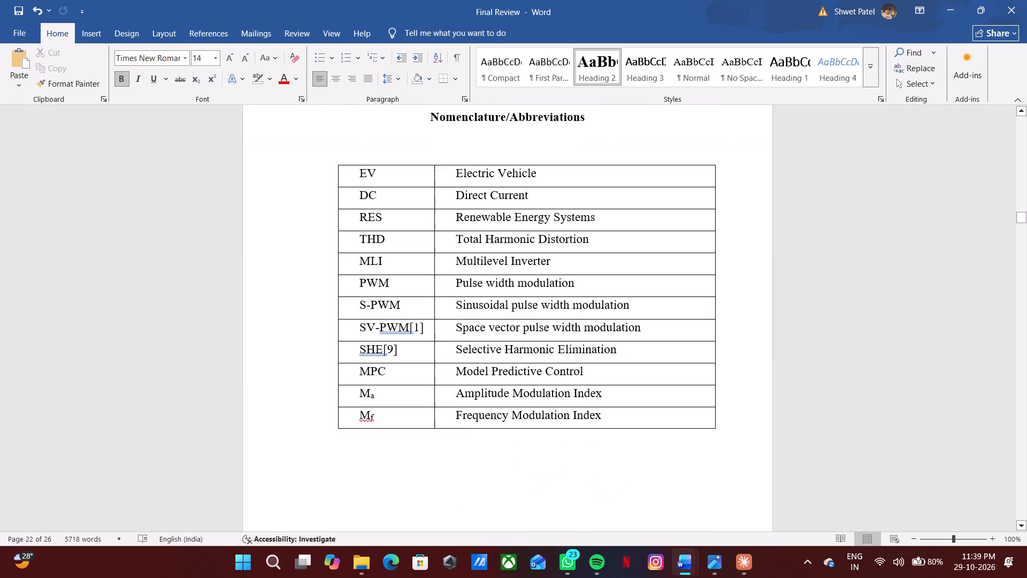
pyautogui.scroll(-9, 508, 278)
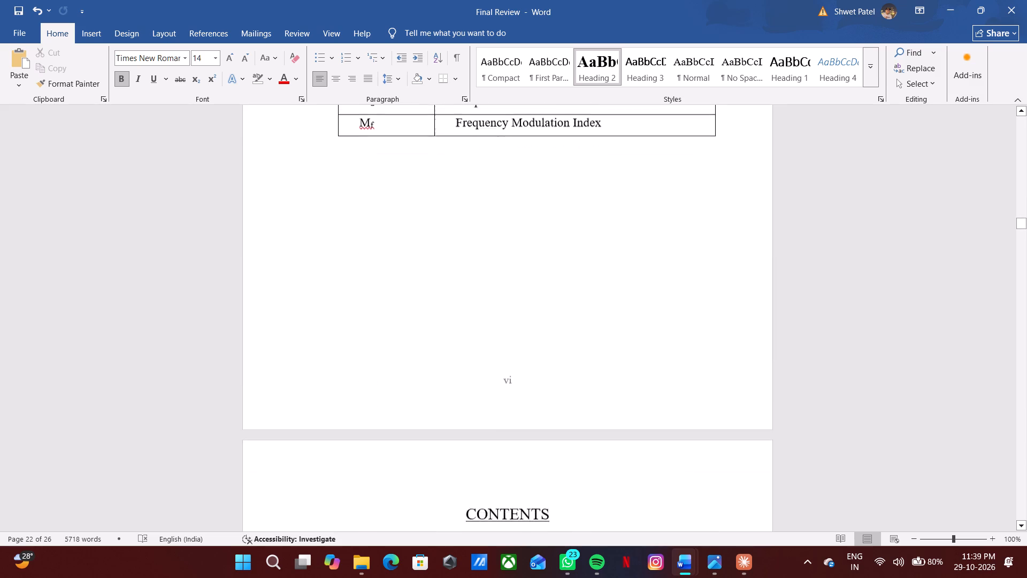
pyautogui.scroll(-10, 501, 339)
pyautogui.scroll(-19, 499, 344)
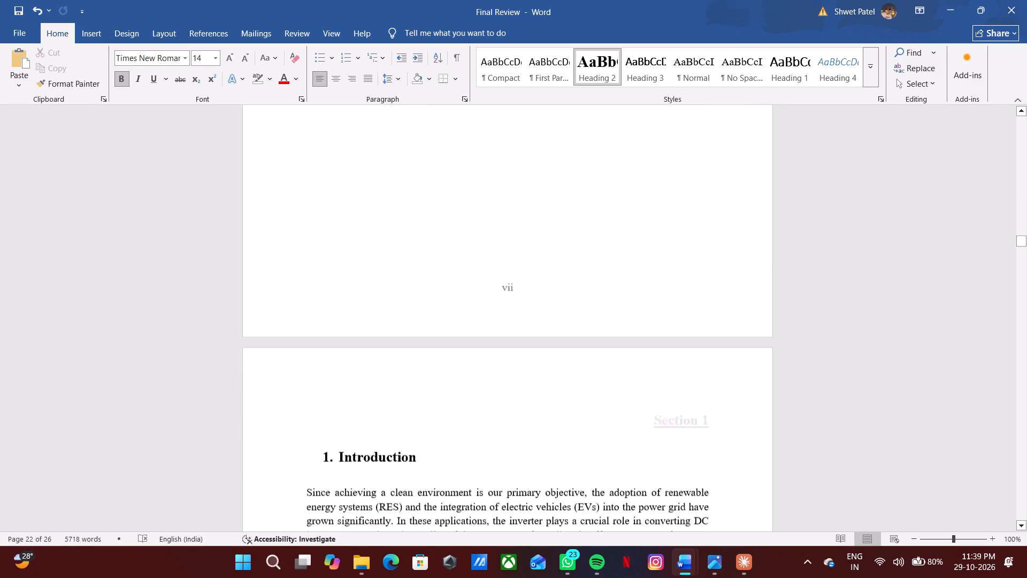
# Review the Introduction, the literature comparison table and the SPWM and SVPWM theory in Section 3.
pyautogui.scroll(-1, 495, 354)
pyautogui.scroll(-20, 480, 347)
pyautogui.scroll(-9, 480, 347)
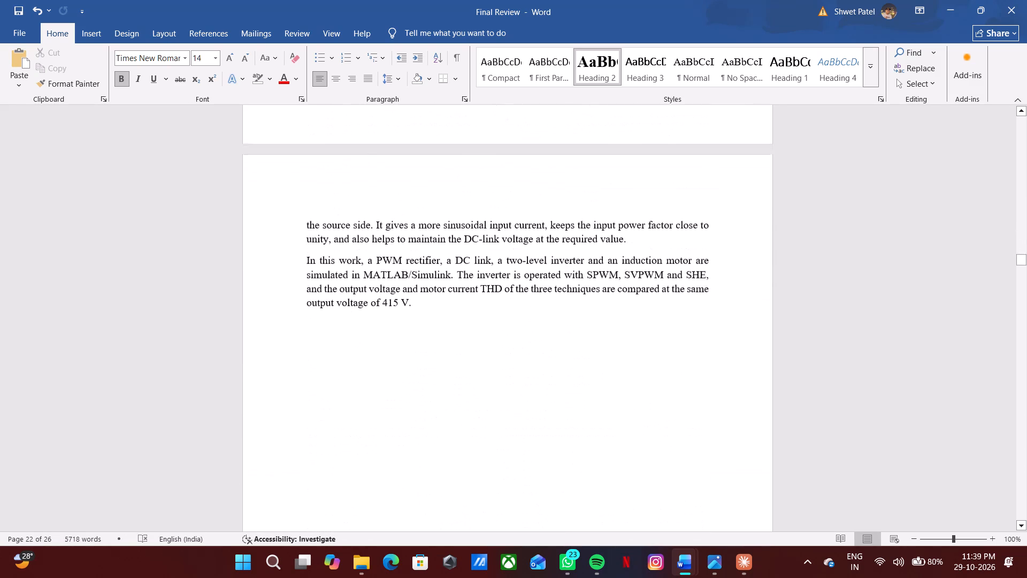
pyautogui.scroll(-12, 509, 317)
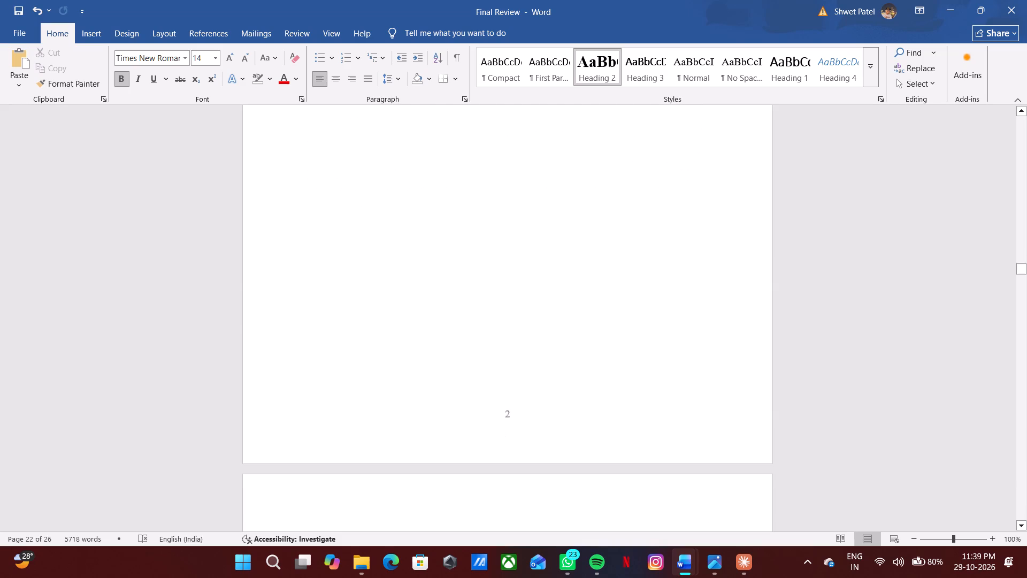
pyautogui.scroll(-8, 505, 334)
pyautogui.scroll(-20, 400, 275)
pyautogui.scroll(-2, 400, 275)
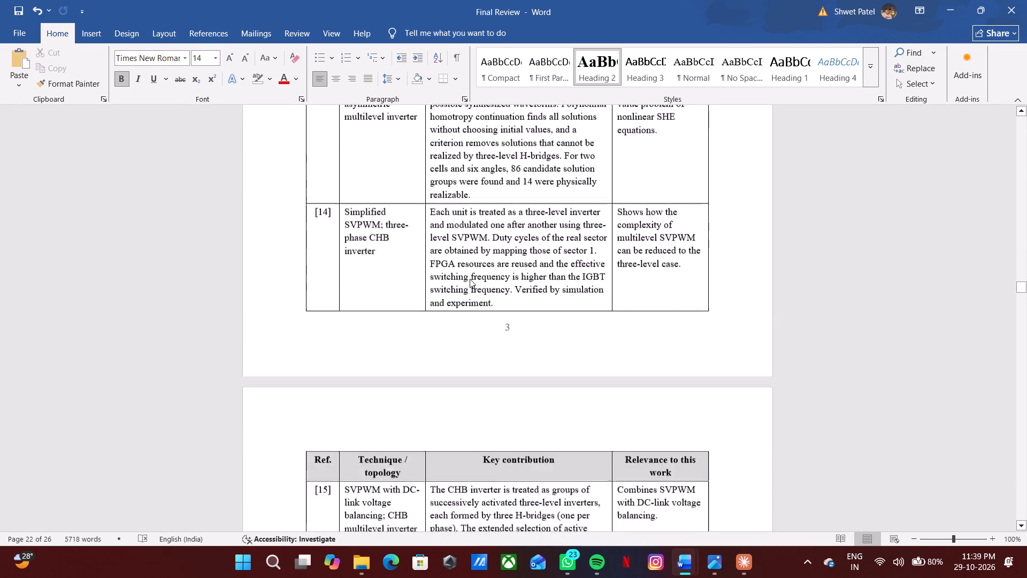
pyautogui.scroll(-20, 470, 279)
pyautogui.scroll(-6, 470, 279)
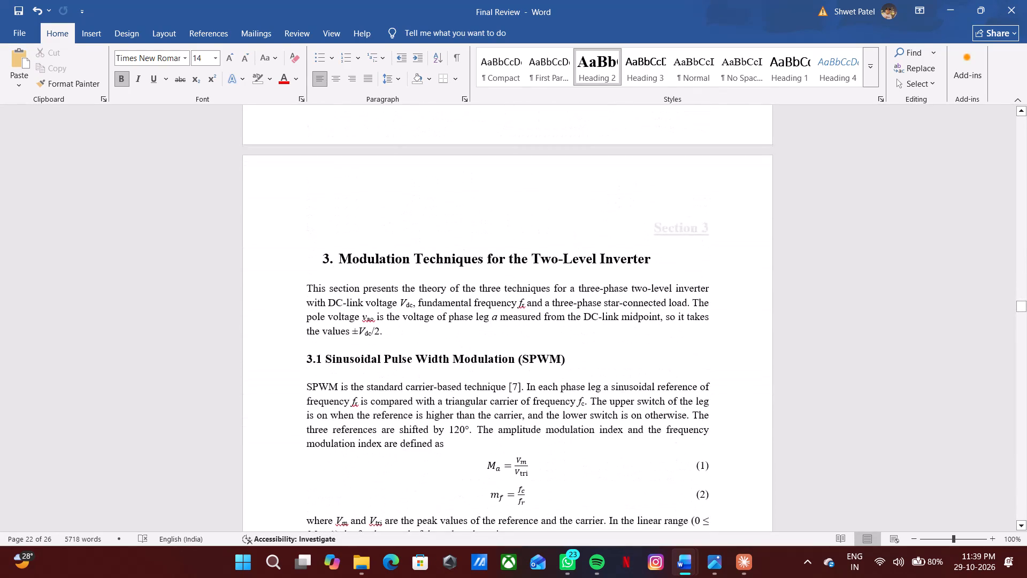
pyautogui.scroll(-20, 522, 200)
pyautogui.scroll(-10, 522, 200)
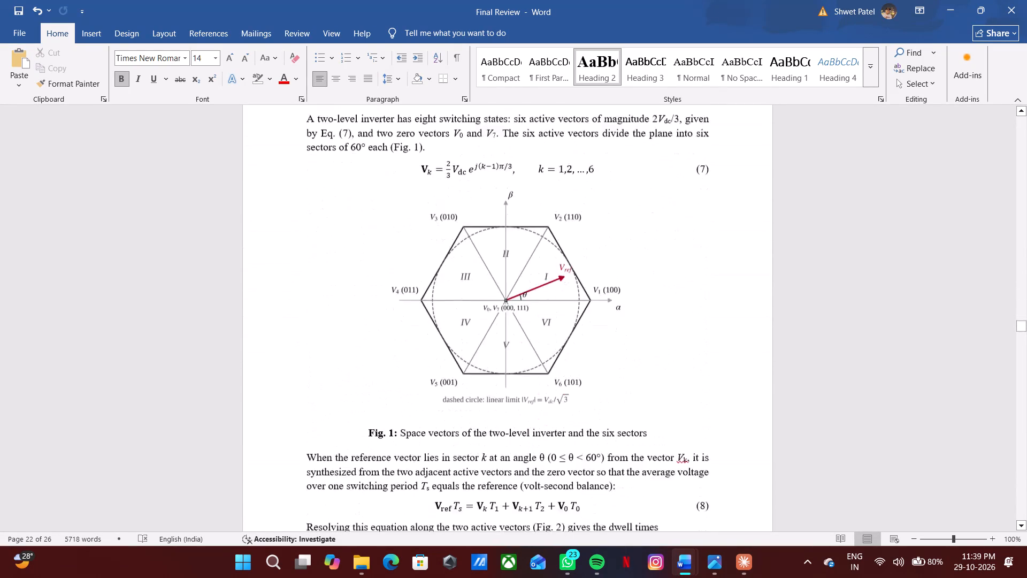
pyautogui.scroll(-20, 518, 274)
pyautogui.scroll(-13, 518, 274)
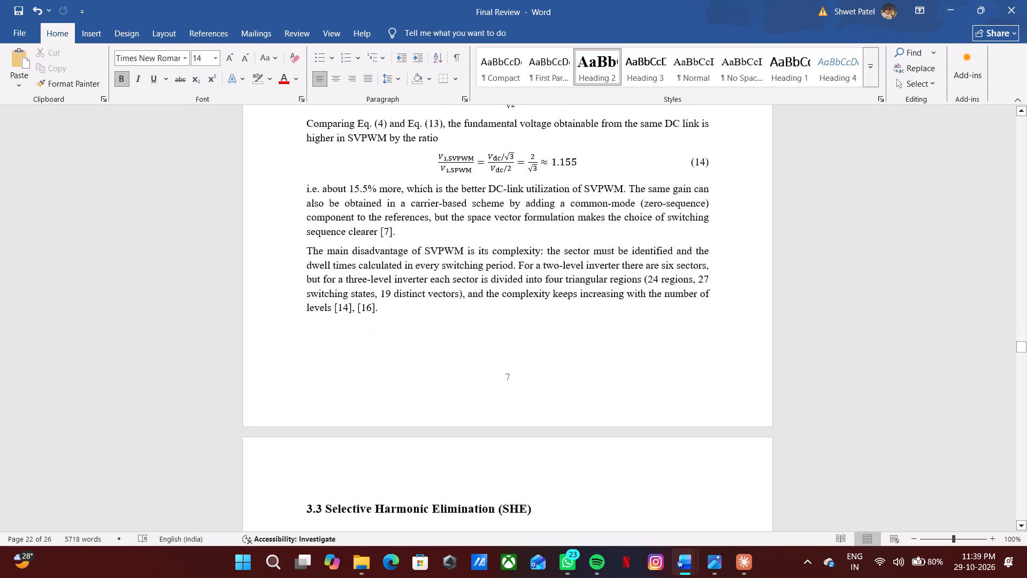
# Examine Section 3.3 on SHE and the modulation index definitions in Section 3.4, including Eqs. (21) to (24) and Table 2.
pyautogui.scroll(-14, 550, 295)
pyautogui.scroll(6, 584, 250)
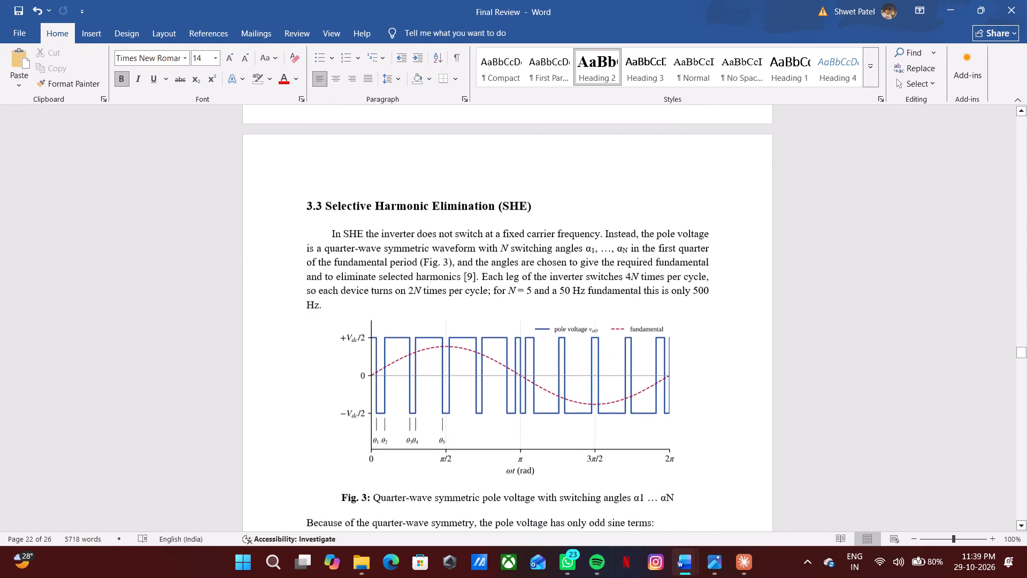
pyautogui.scroll(-5, 585, 249)
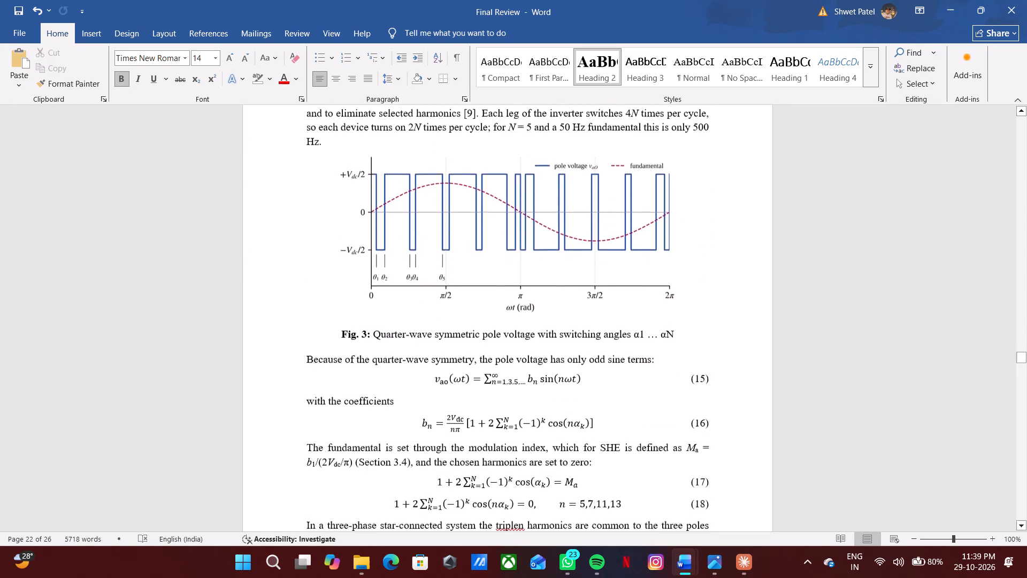
pyautogui.scroll(-14, 584, 260)
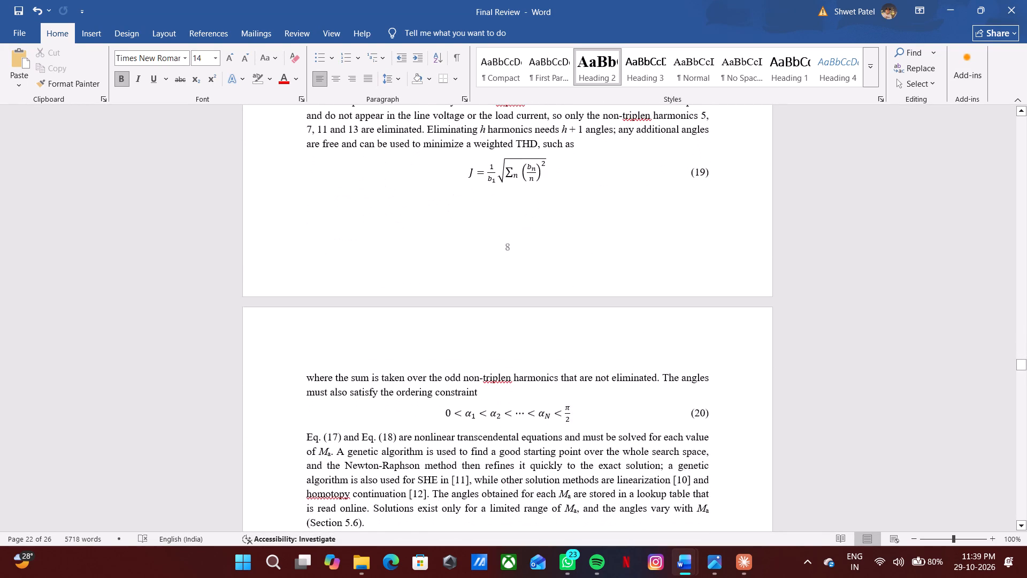
pyautogui.scroll(-6, 606, 233)
pyautogui.scroll(-7, 517, 211)
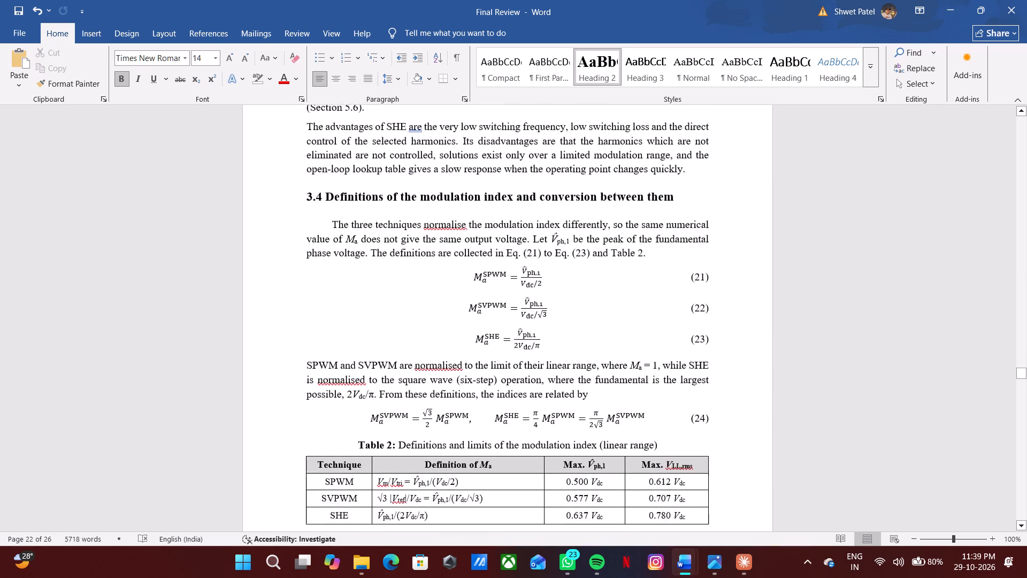
pyautogui.scroll(-6, 510, 233)
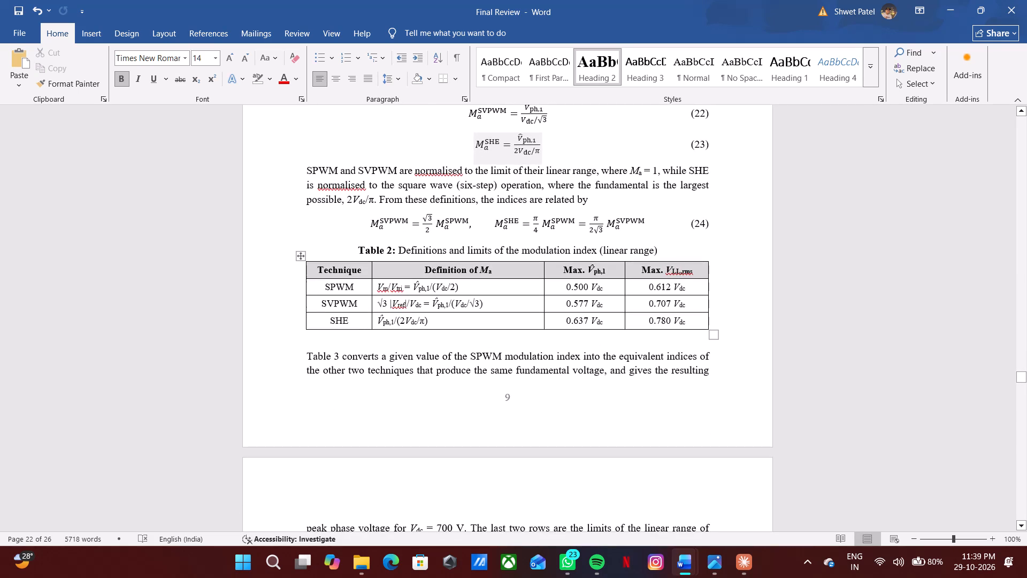
pyautogui.scroll(-1, 564, 254)
pyautogui.scroll(5, 564, 254)
pyautogui.scroll(1, 693, 270)
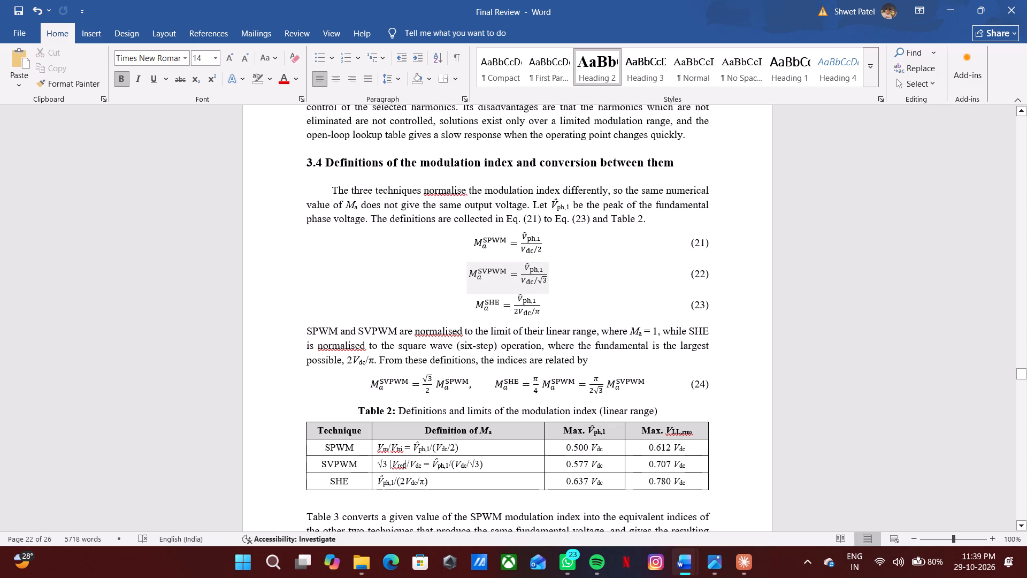
pyautogui.scroll(-1, 735, 273)
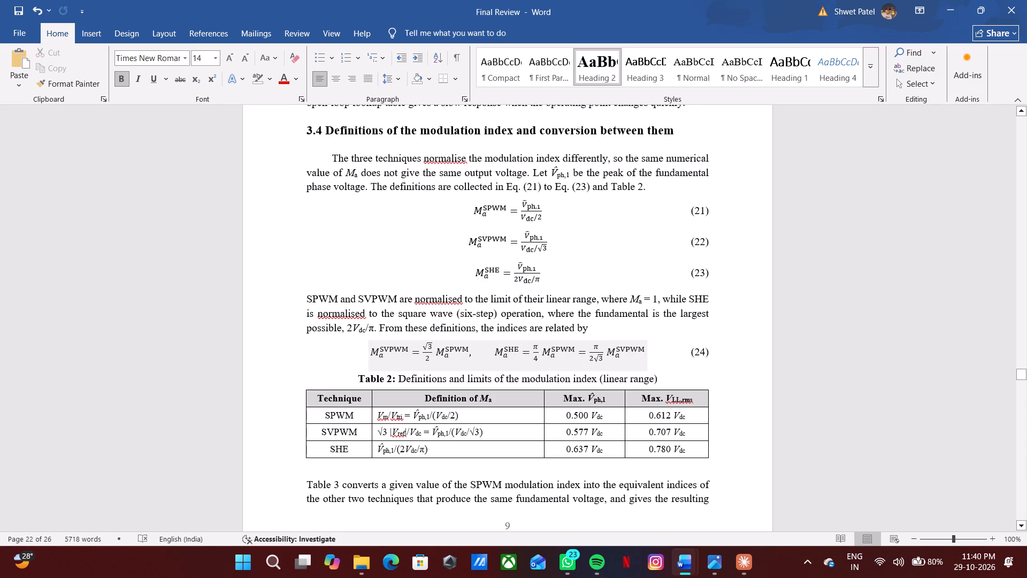
pyautogui.scroll(-1, 637, 341)
# Replace the hatted V in the numerator of Eq. (21) with a plain capital V, keeping the ph,1 subscript.
pyautogui.doubleClick(526, 176)
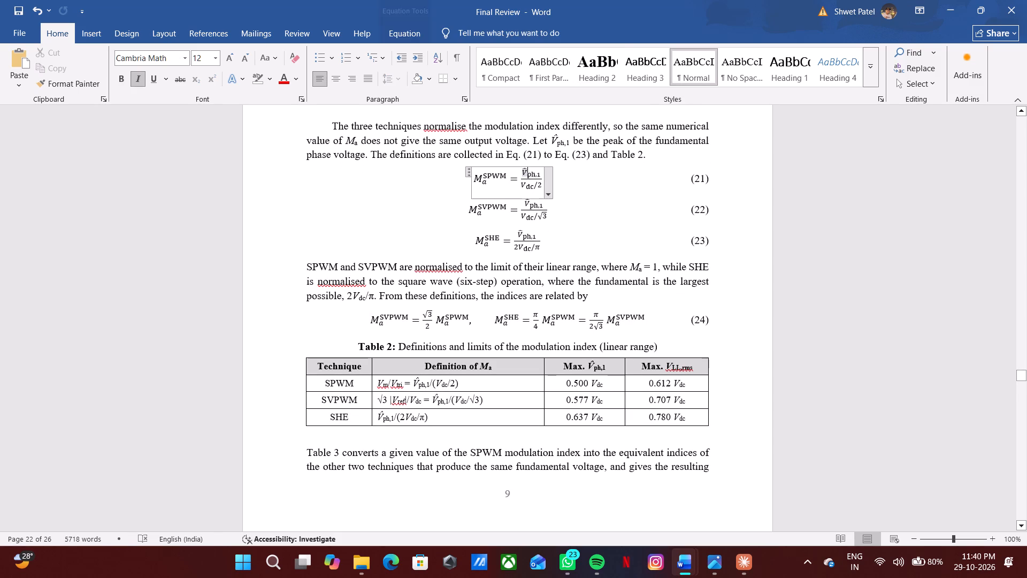
pyautogui.click(526, 171)
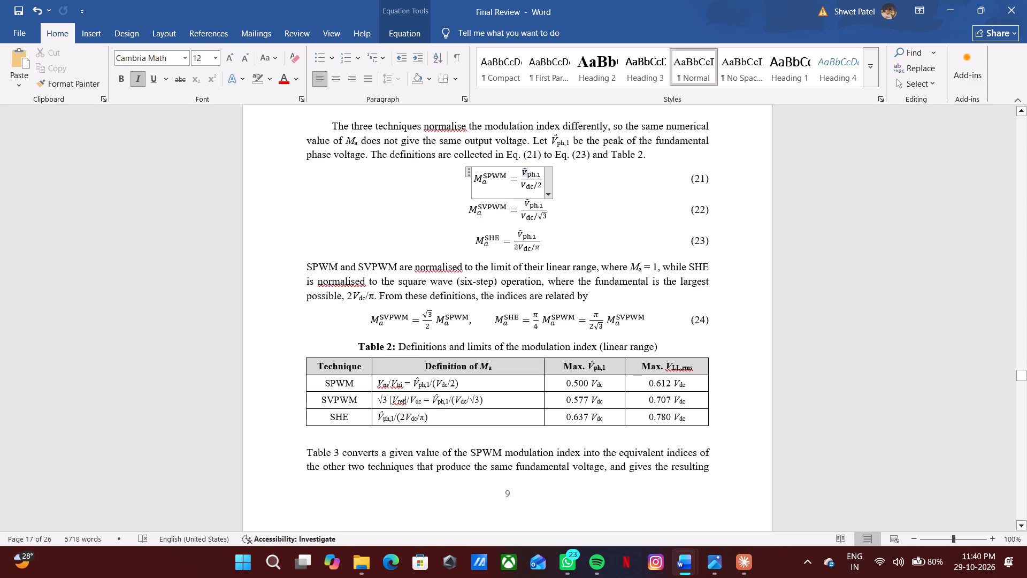
pyautogui.click(525, 168)
pyautogui.click(548, 178)
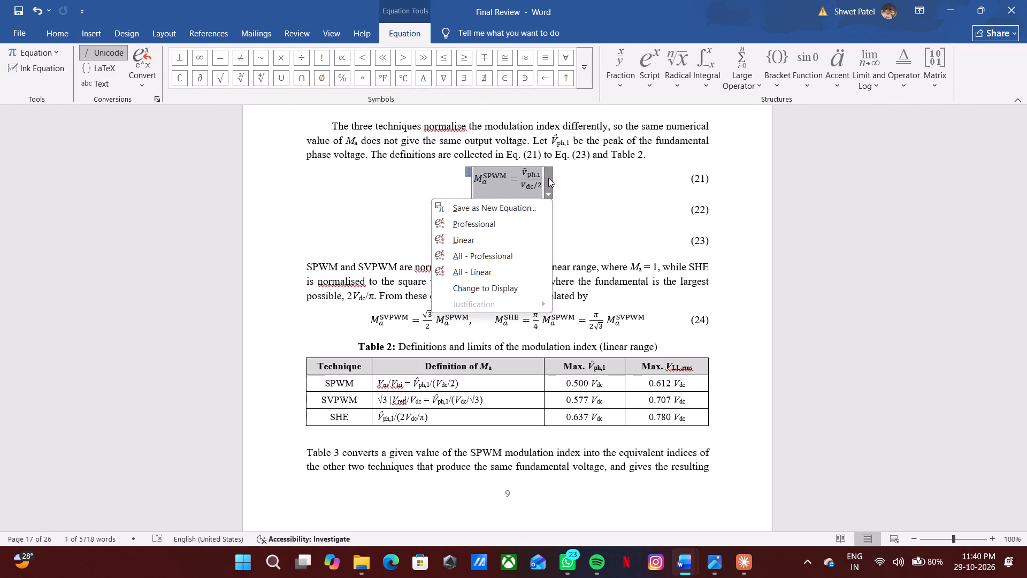
pyautogui.click(548, 178)
pyautogui.click(523, 170)
pyautogui.click(525, 170)
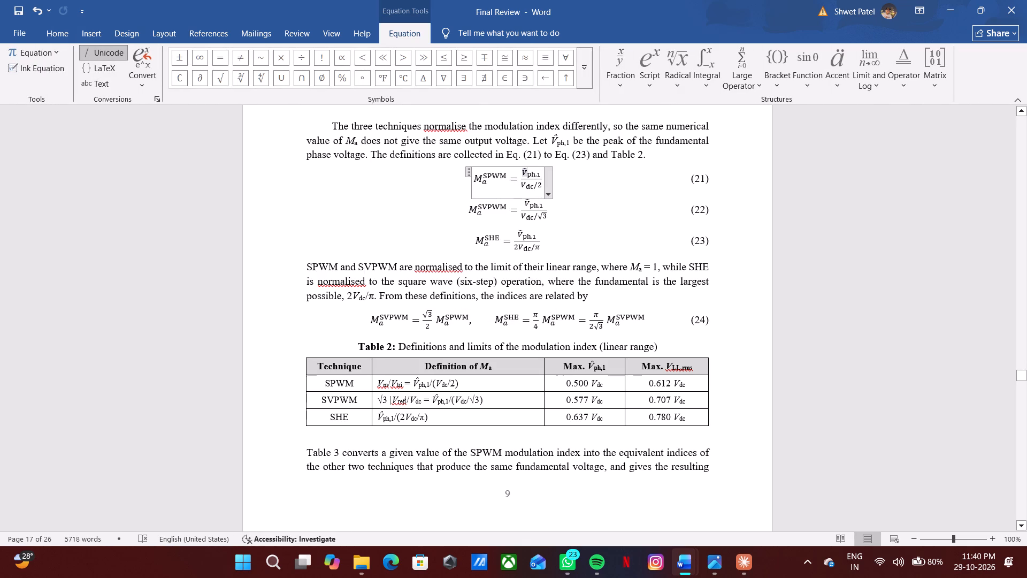
pyautogui.press('BackSpace')
pyautogui.press('BackSpace')
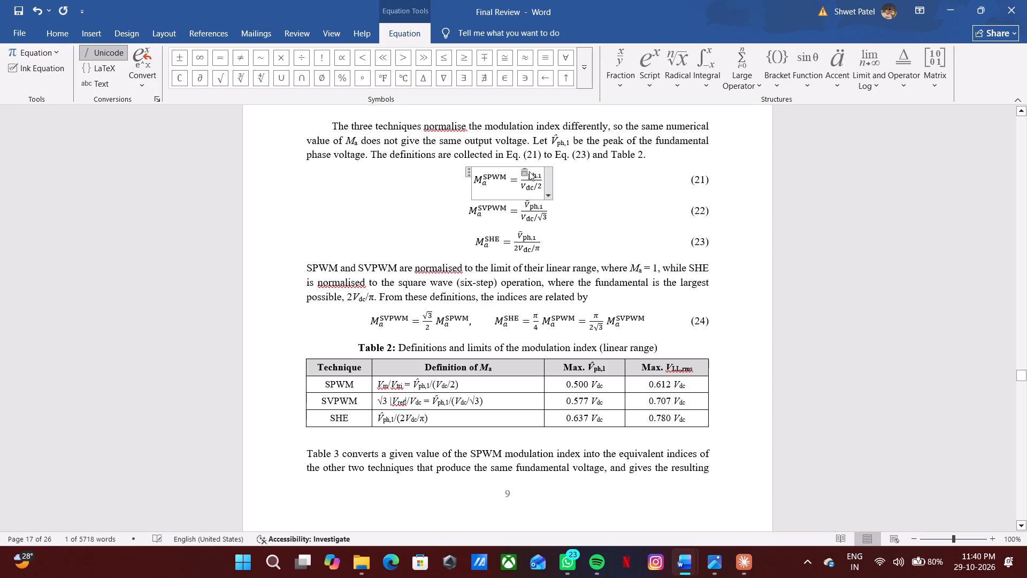
pyautogui.press('BackSpace')
pyautogui.press('v')
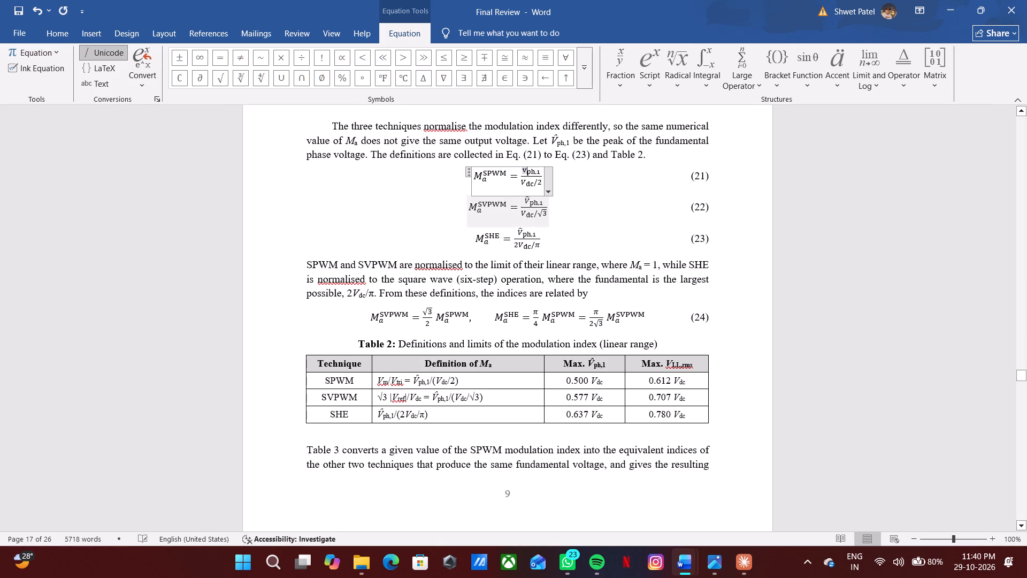
pyautogui.press('BackSpace')
pyautogui.hotkey('shift', 'v')
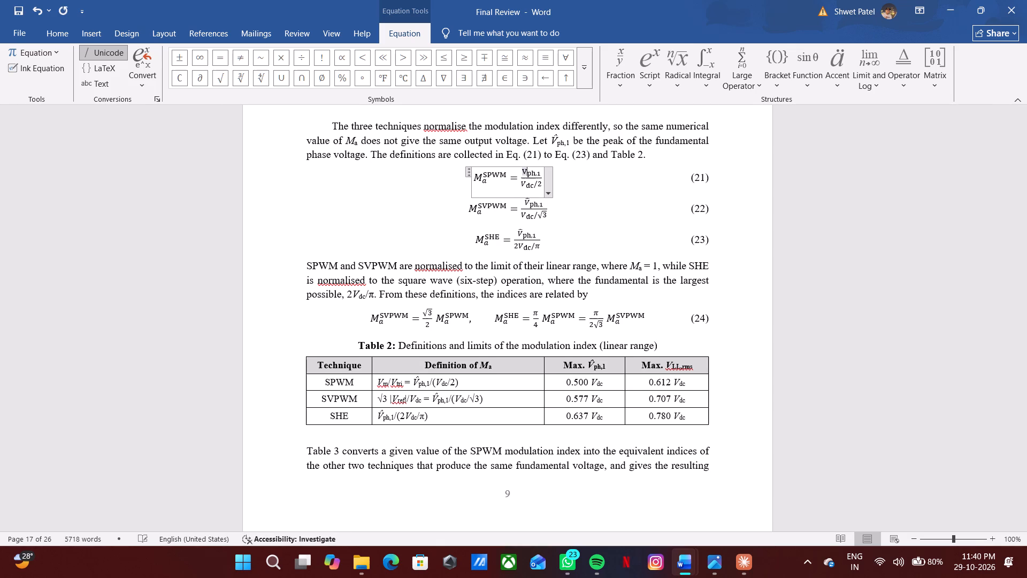
# Italicise the new V in the numerator of Eq. (21).
pyautogui.click(526, 170)
pyautogui.click(526, 169)
pyautogui.click(525, 169)
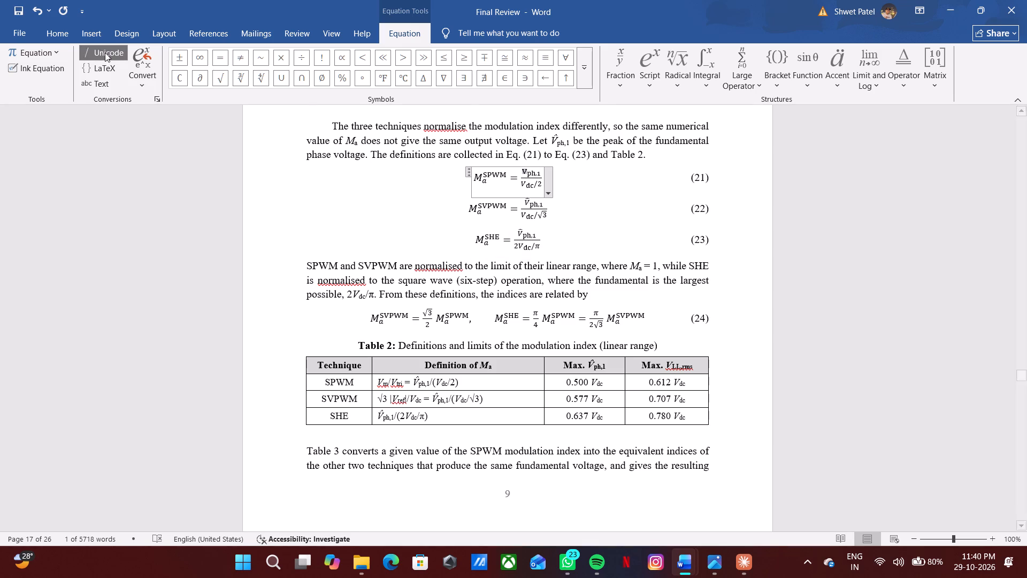
pyautogui.click(57, 32)
pyautogui.click(137, 75)
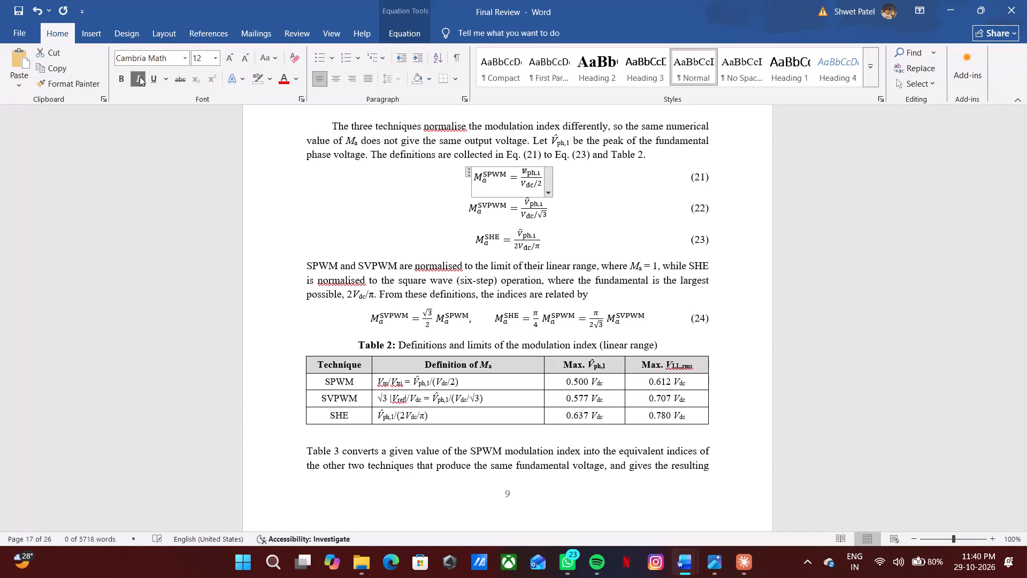
pyautogui.click(602, 228)
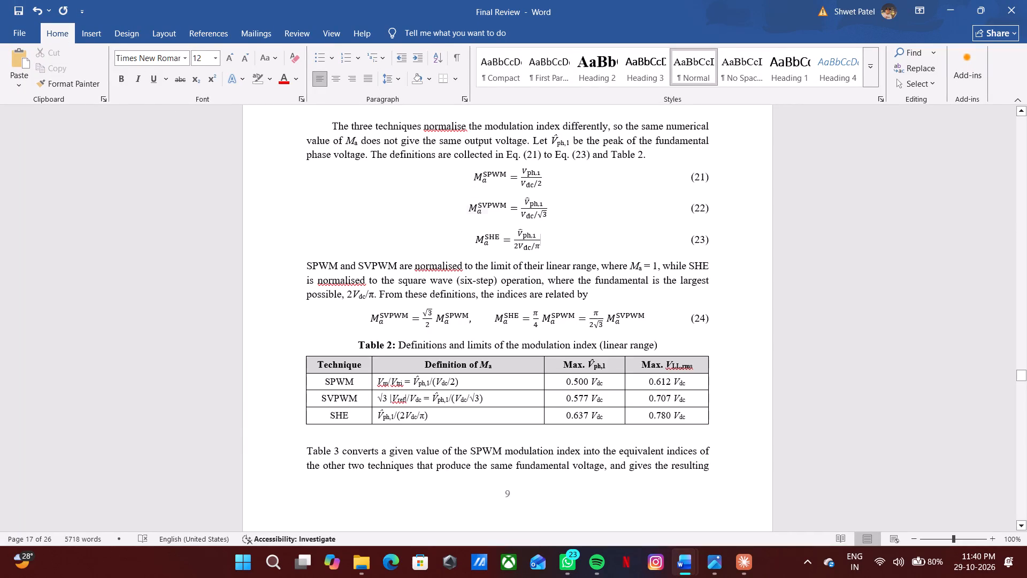
# Replace the hatted V in the numerator of Eq. (22) with a plain capital V.
pyautogui.click(527, 206)
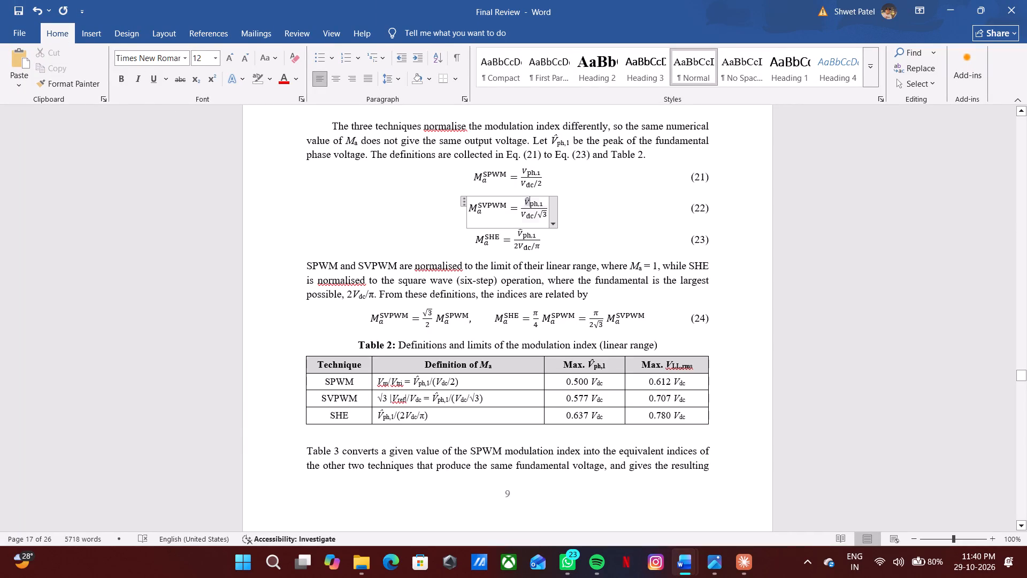
pyautogui.click(527, 206)
pyautogui.click(526, 201)
pyautogui.press('BackSpace')
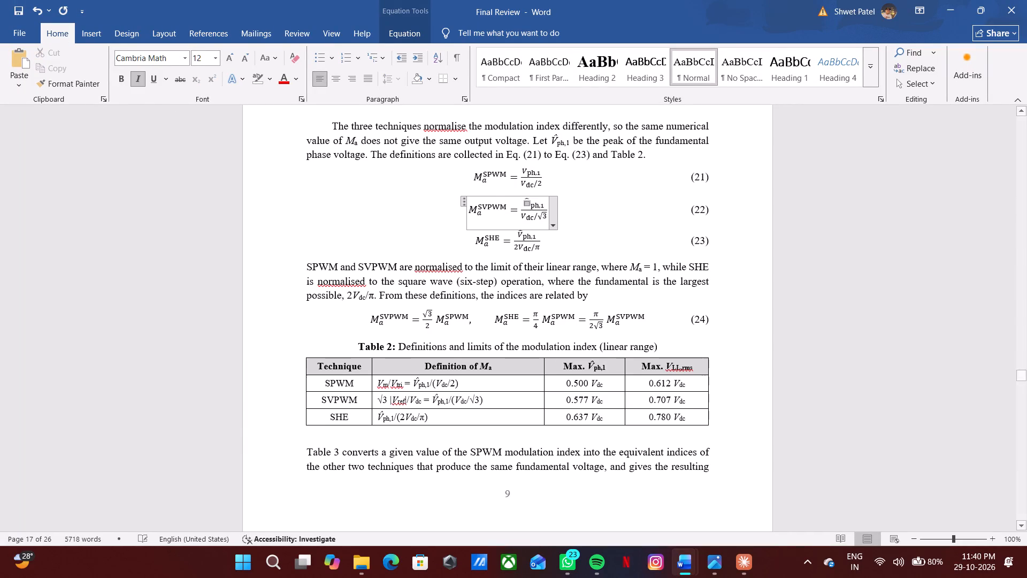
pyautogui.hotkey('shift', 'v')
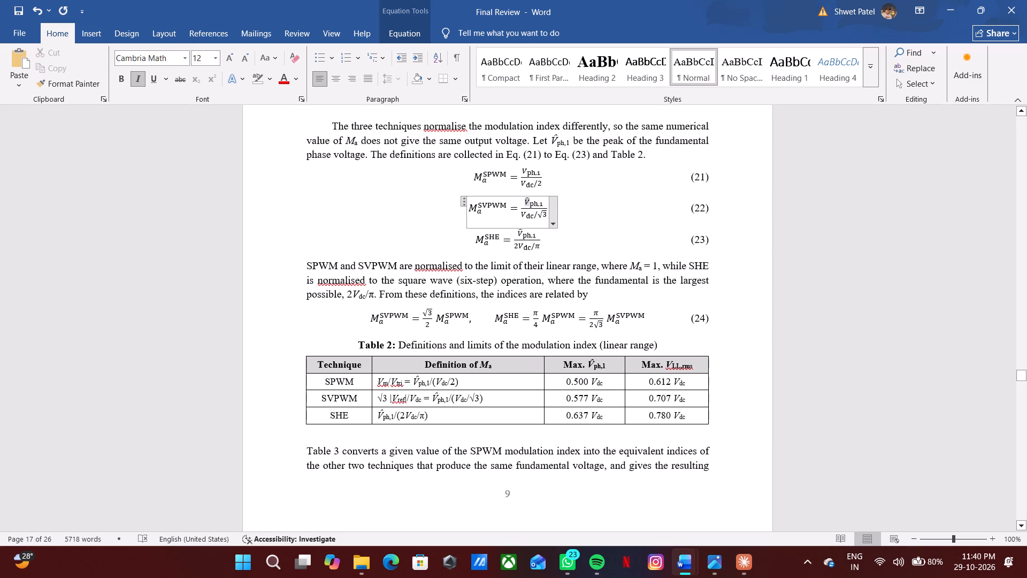
pyautogui.press('BackSpace')
pyautogui.press('BackSpace')
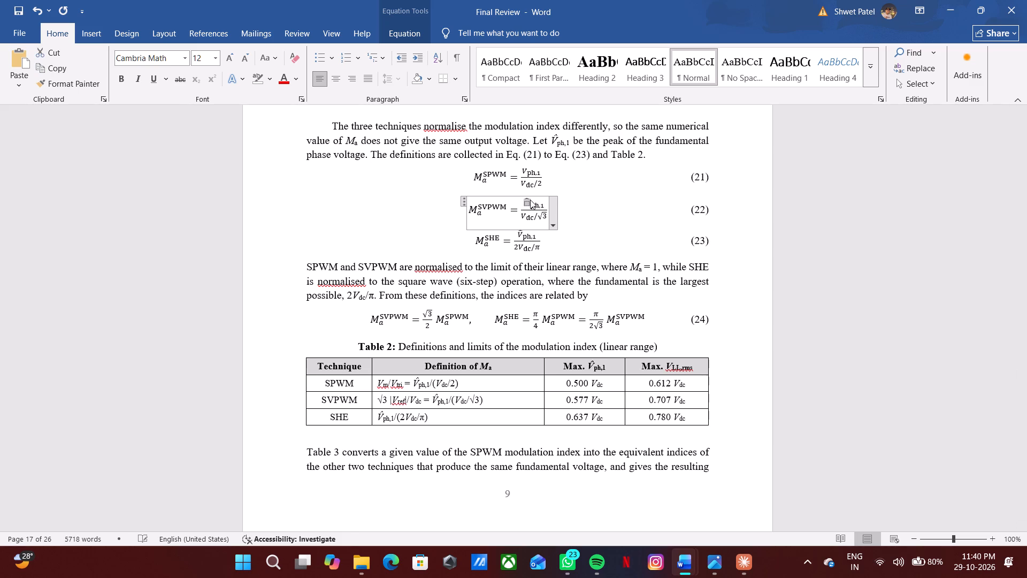
pyautogui.press('BackSpace')
pyautogui.hotkey('shift', 'v')
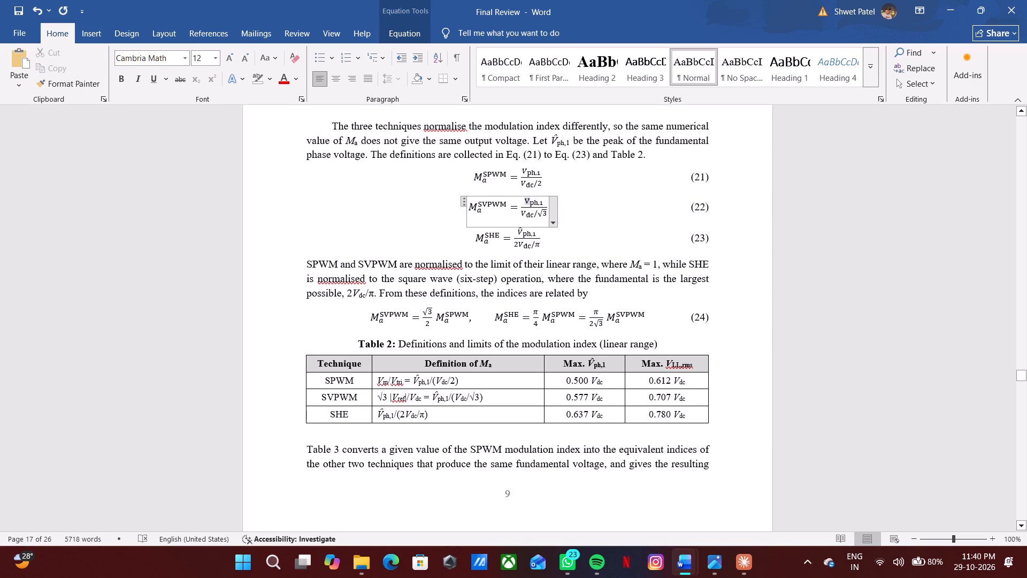
# Italicise the new V in the numerator of Eq. (22).
pyautogui.click(528, 200)
pyautogui.click(139, 79)
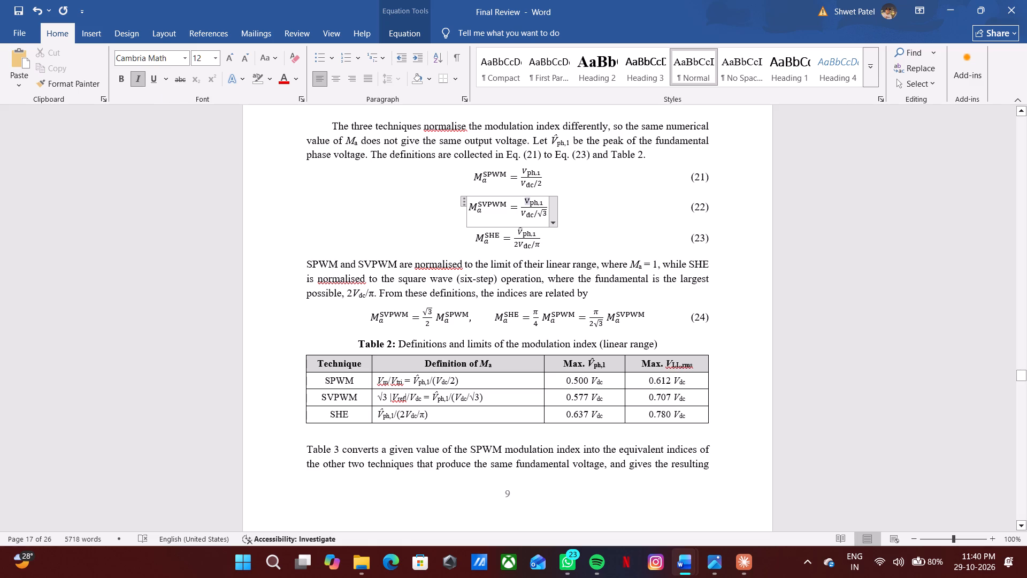
pyautogui.click(527, 199)
pyautogui.click(525, 199)
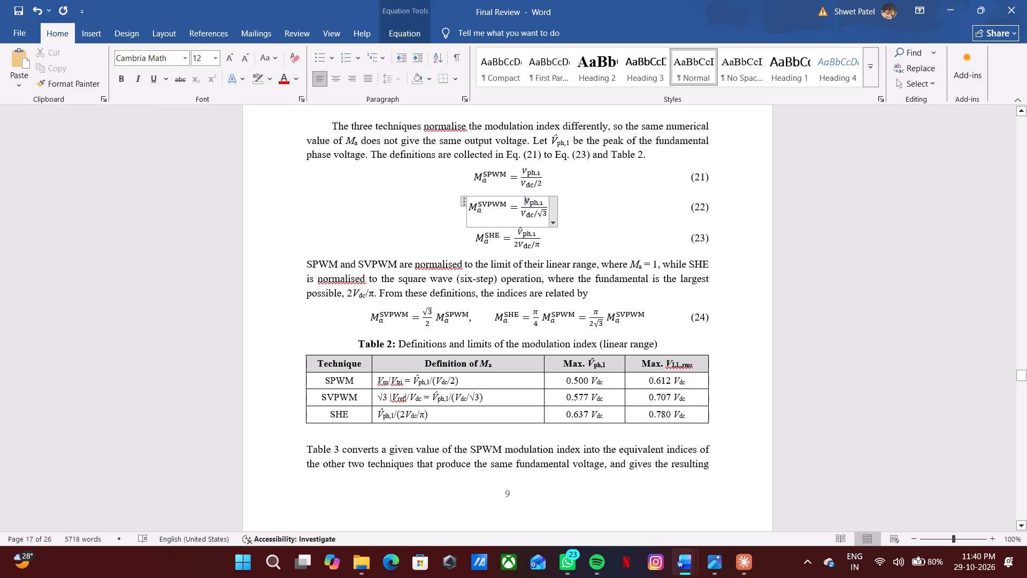
pyautogui.click(525, 200)
pyautogui.doubleClick(526, 200)
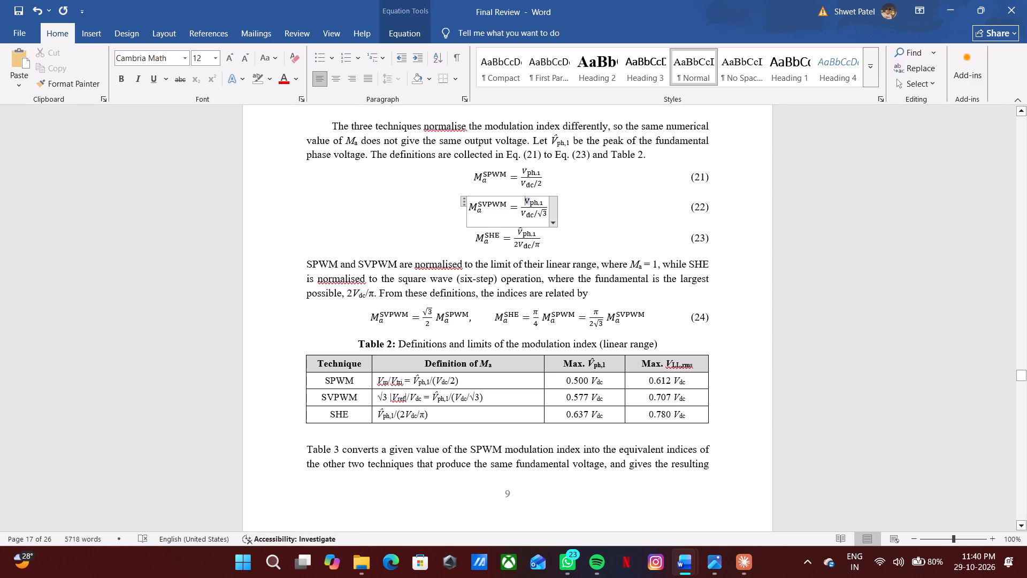
pyautogui.doubleClick(528, 200)
pyautogui.click(140, 79)
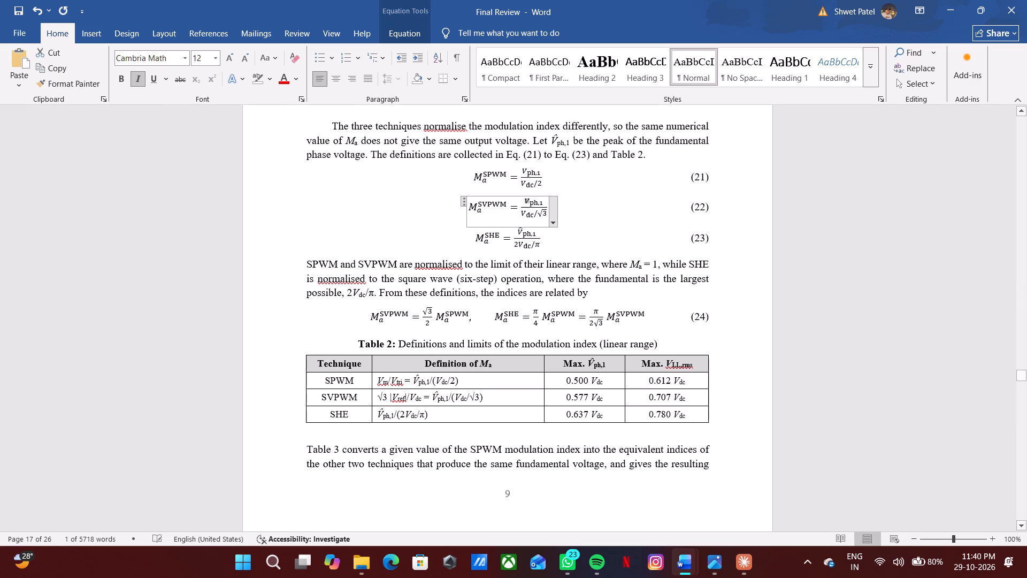
# Replace the hatted V in the numerator of Eq. (23) with a plain italic capital V.
pyautogui.click(521, 232)
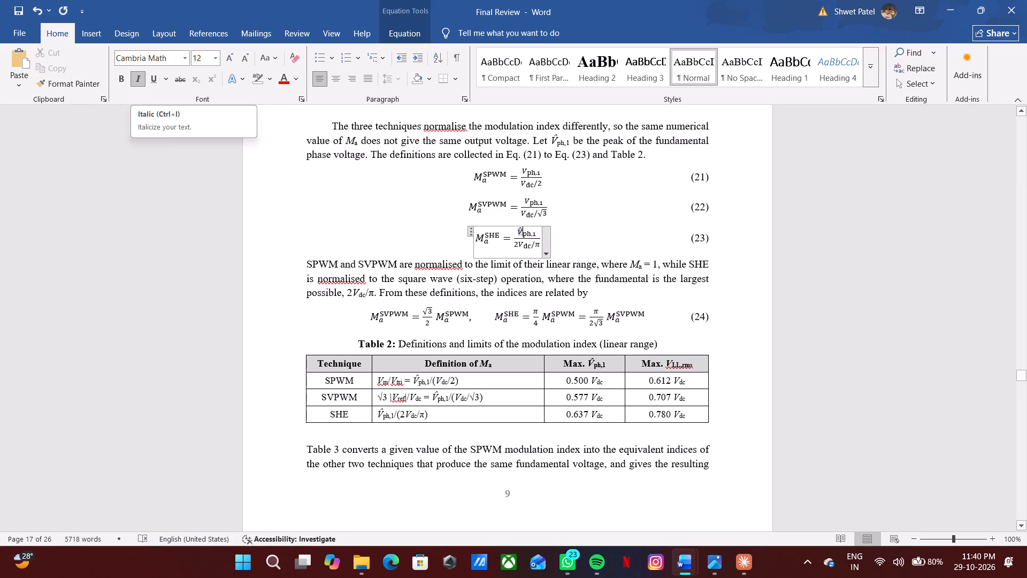
pyautogui.press('BackSpace')
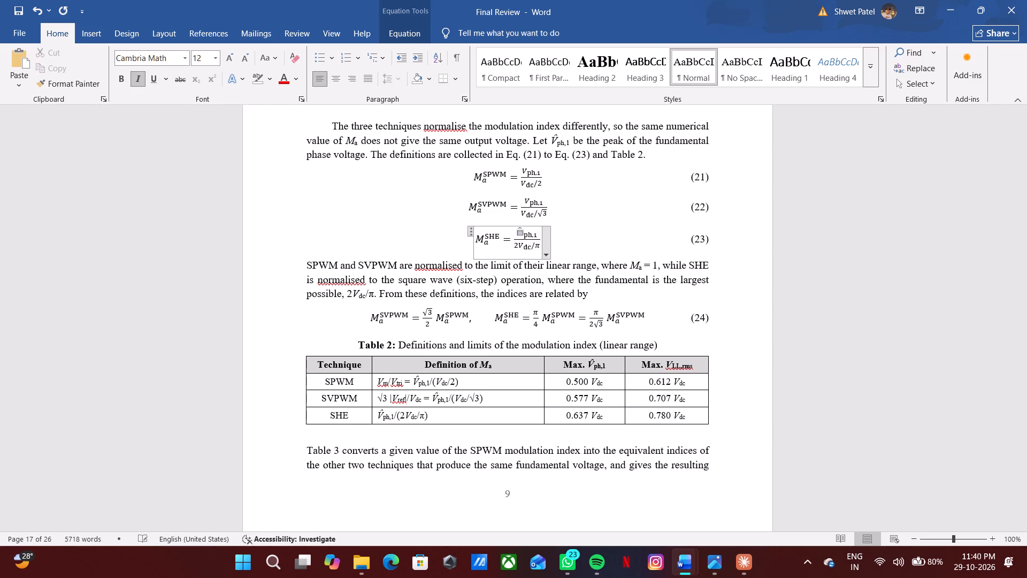
pyautogui.press('BackSpace')
pyautogui.press('BackSpace')
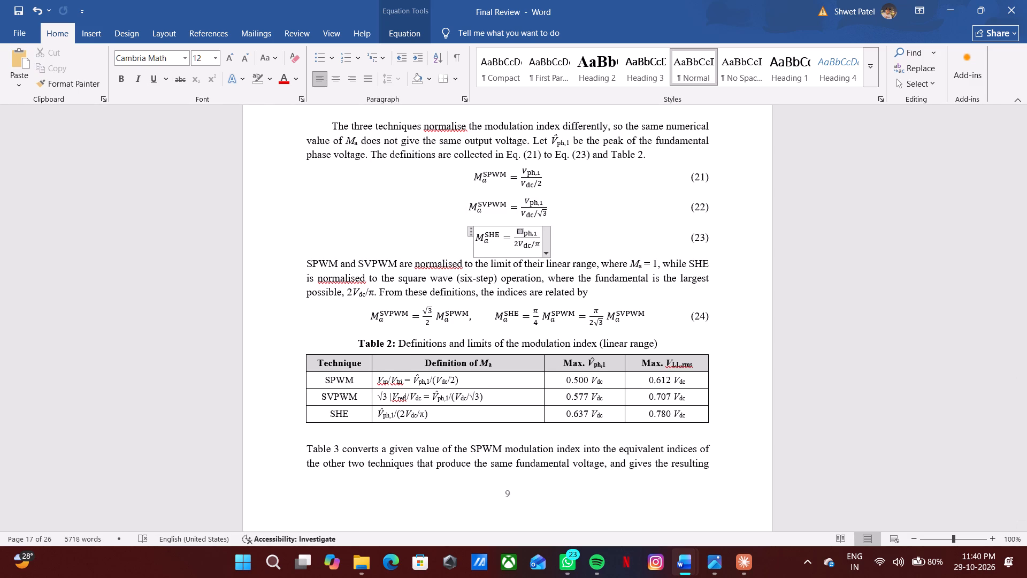
pyautogui.hotkey('ctrl', 'i')
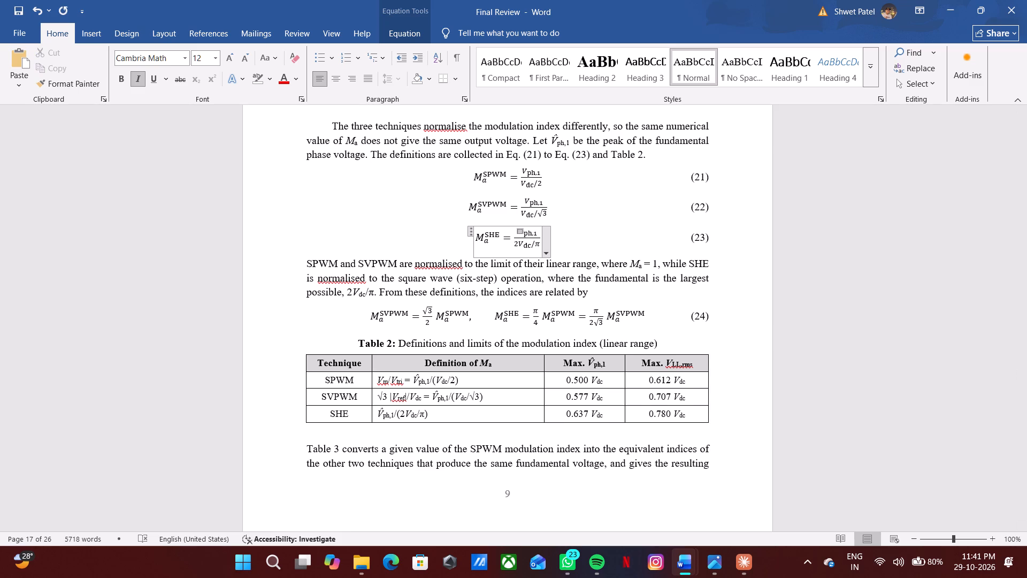
pyautogui.hotkey('shift', 'v')
# Remove the hat from the V of V_ph,1 in the introductory paragraph of Section 3.4.
pyautogui.scroll(-1, 520, 272)
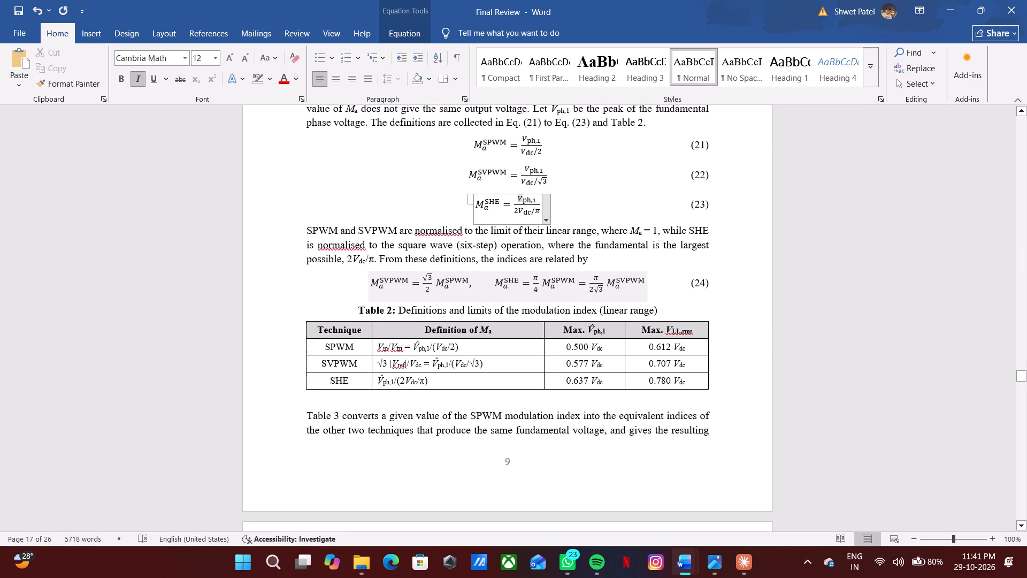
pyautogui.scroll(-1, 522, 281)
pyautogui.scroll(6, 680, 265)
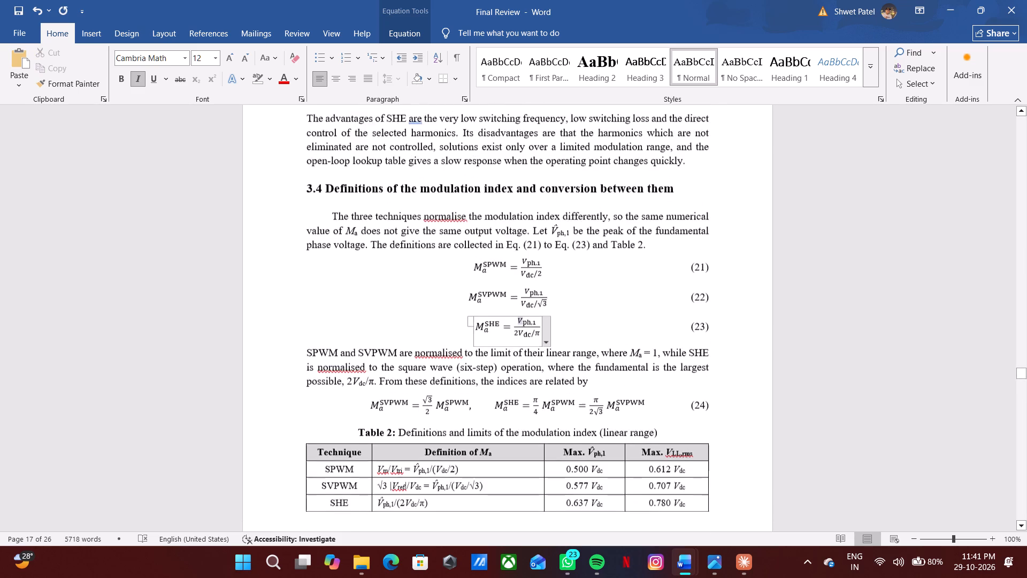
pyautogui.scroll(8, 679, 264)
pyautogui.scroll(-7, 671, 275)
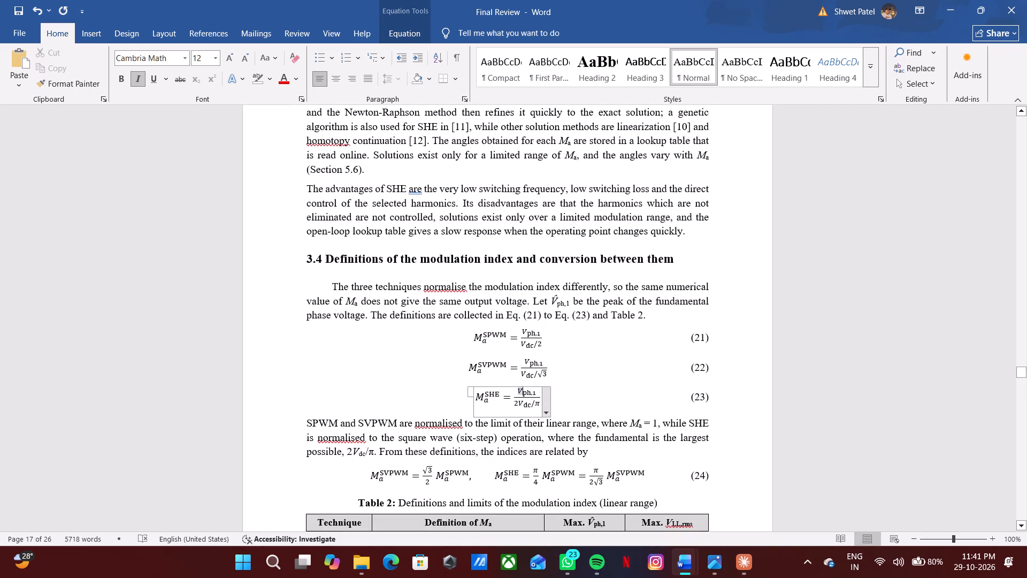
pyautogui.click(553, 304)
pyautogui.doubleClick(554, 302)
pyautogui.click(554, 301)
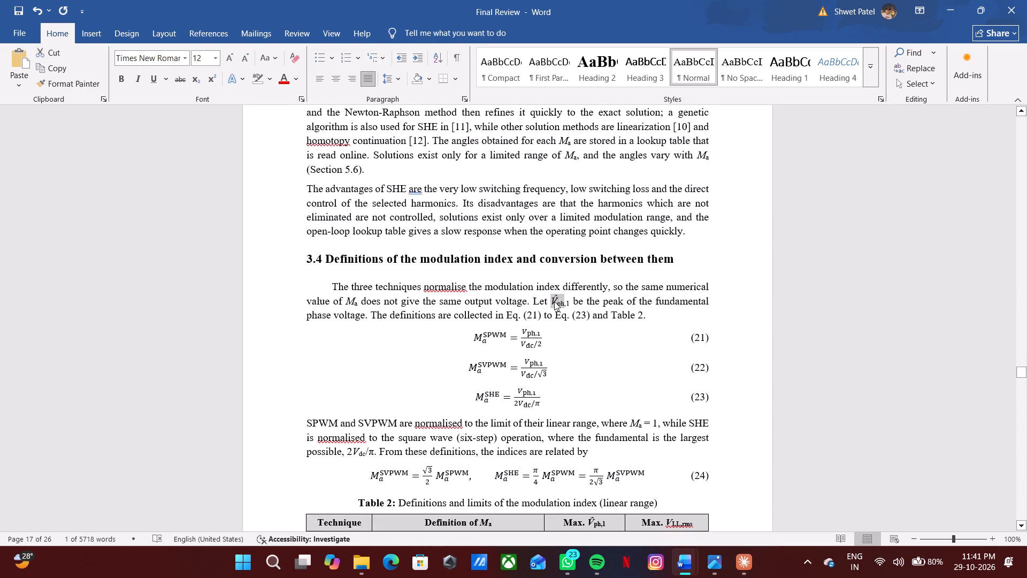
pyautogui.press('BackSpace')
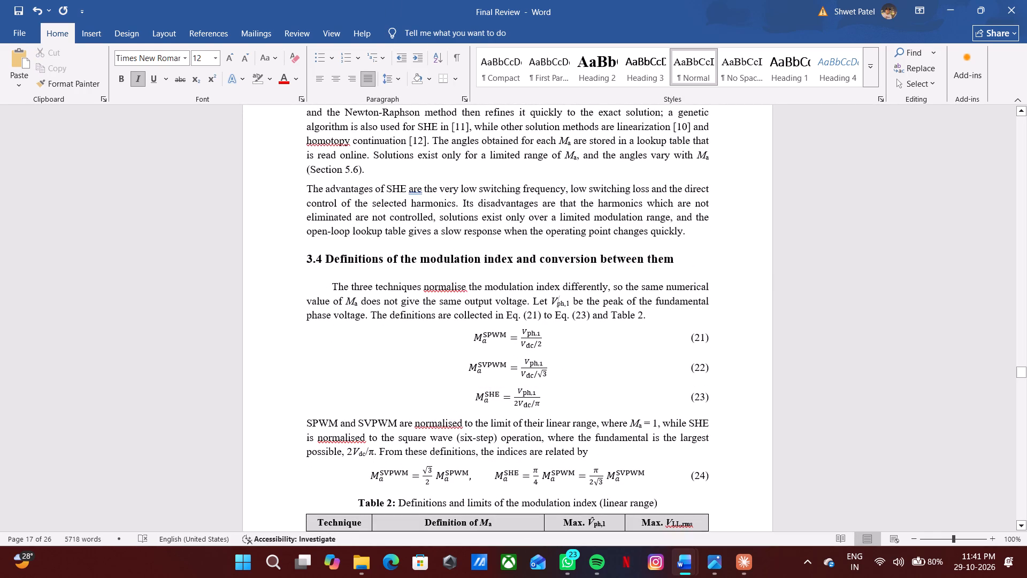
# Look back through Sections 3.3 to 3.1 and the end of the literature table, checking the voltage notation in equations and text.
pyautogui.scroll(7, 528, 285)
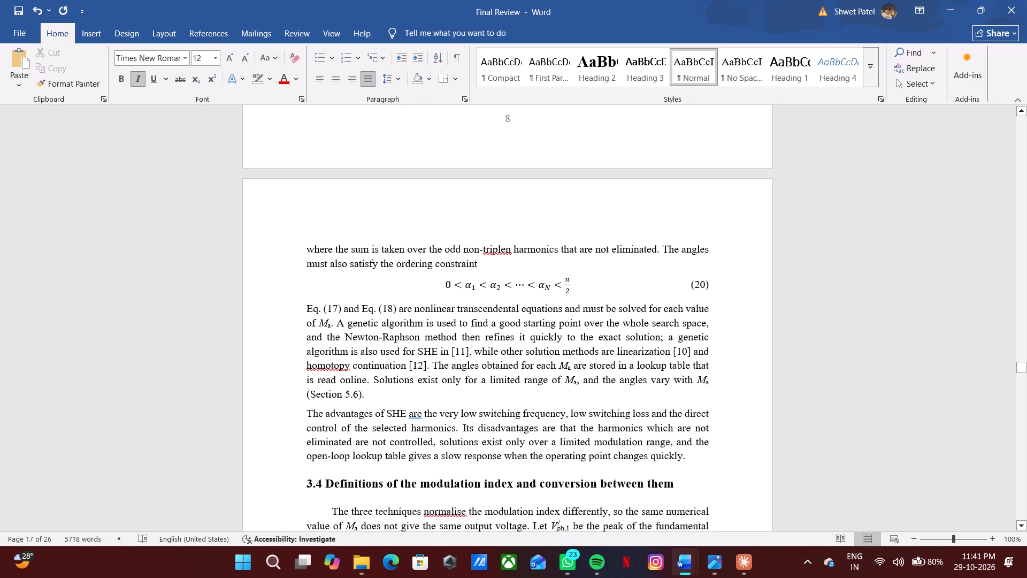
pyautogui.scroll(10, 631, 393)
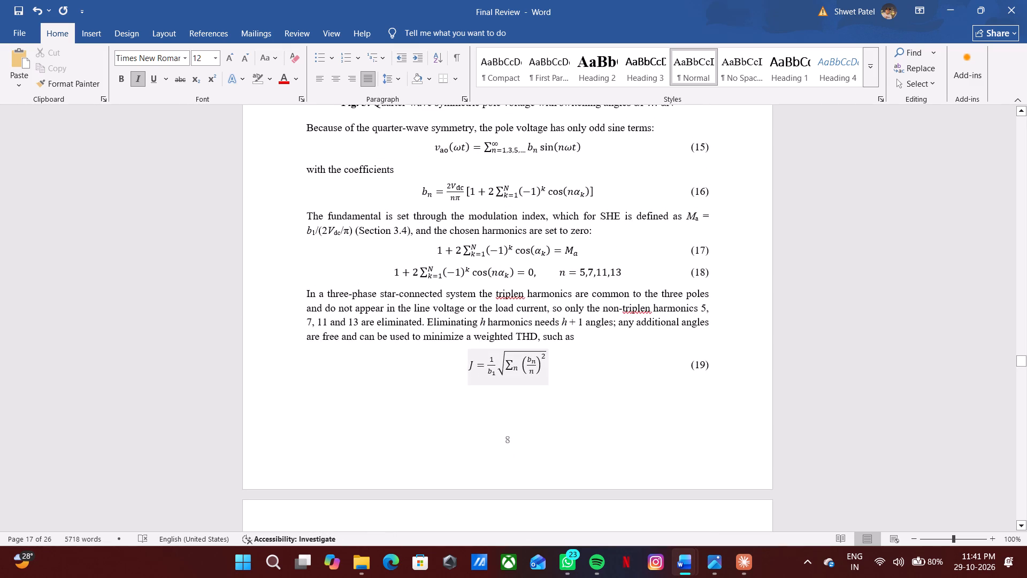
pyautogui.scroll(1, 564, 379)
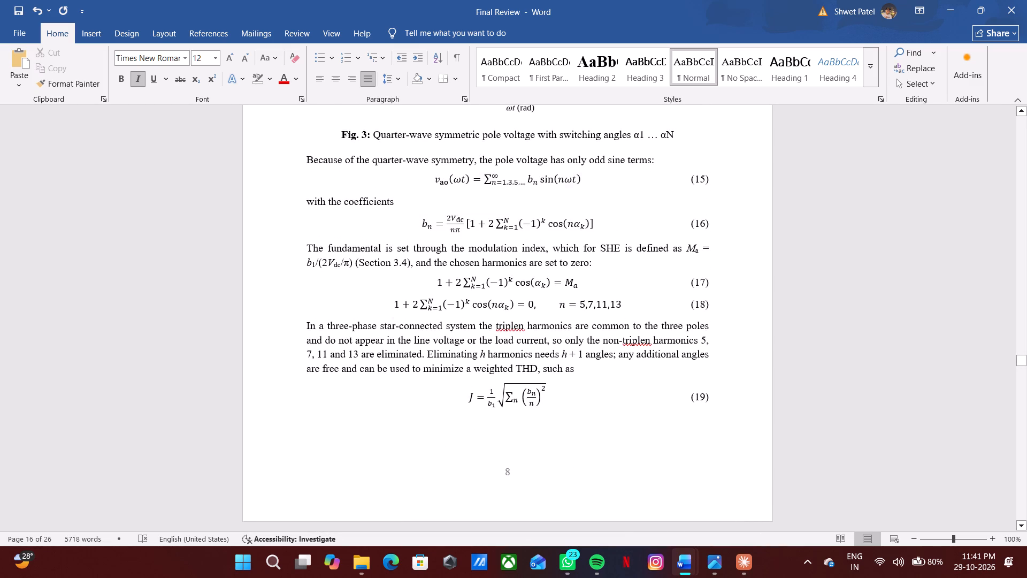
pyautogui.scroll(4, 568, 355)
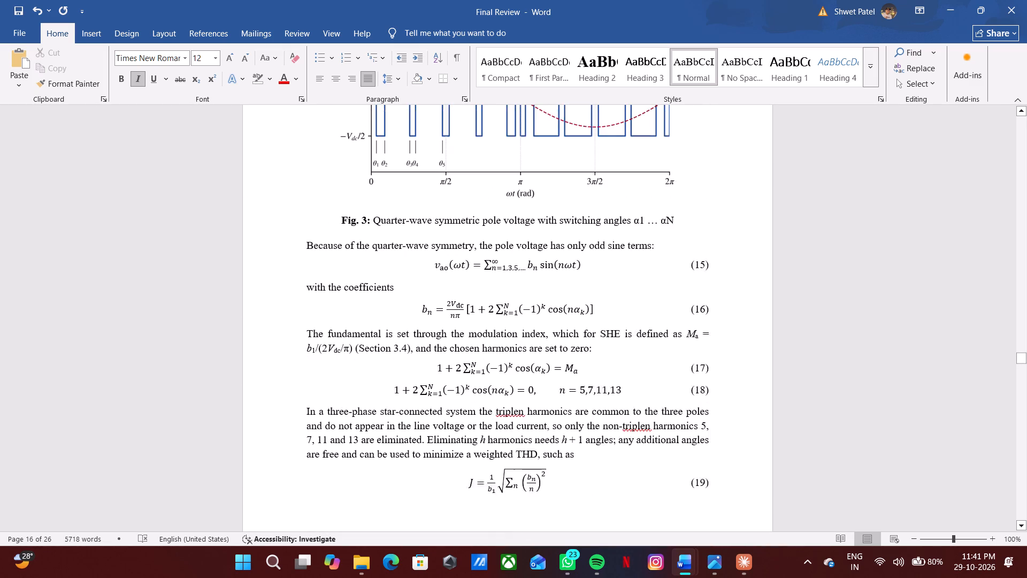
pyautogui.scroll(20, 568, 354)
pyautogui.scroll(1, 568, 354)
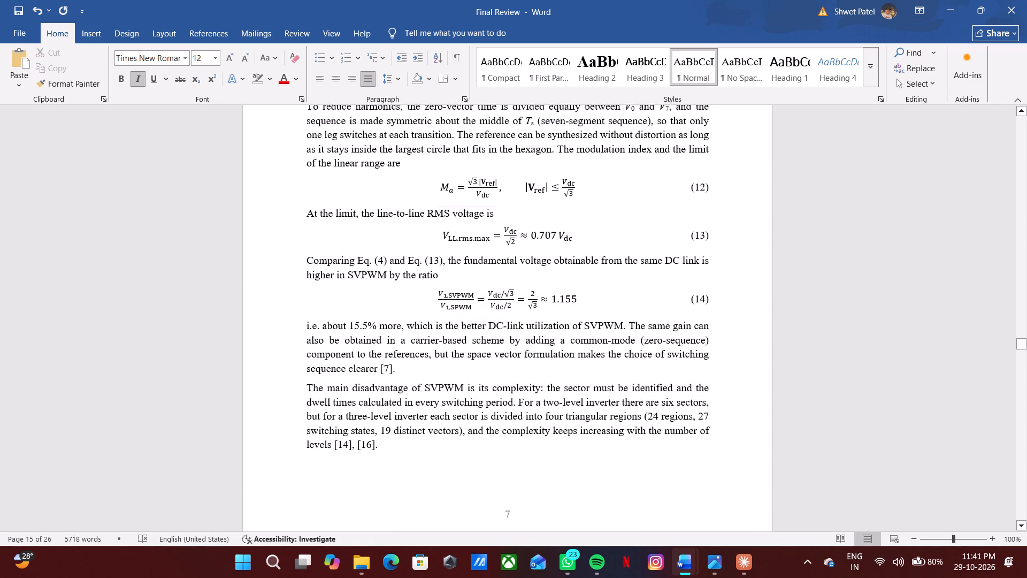
pyautogui.scroll(20, 516, 322)
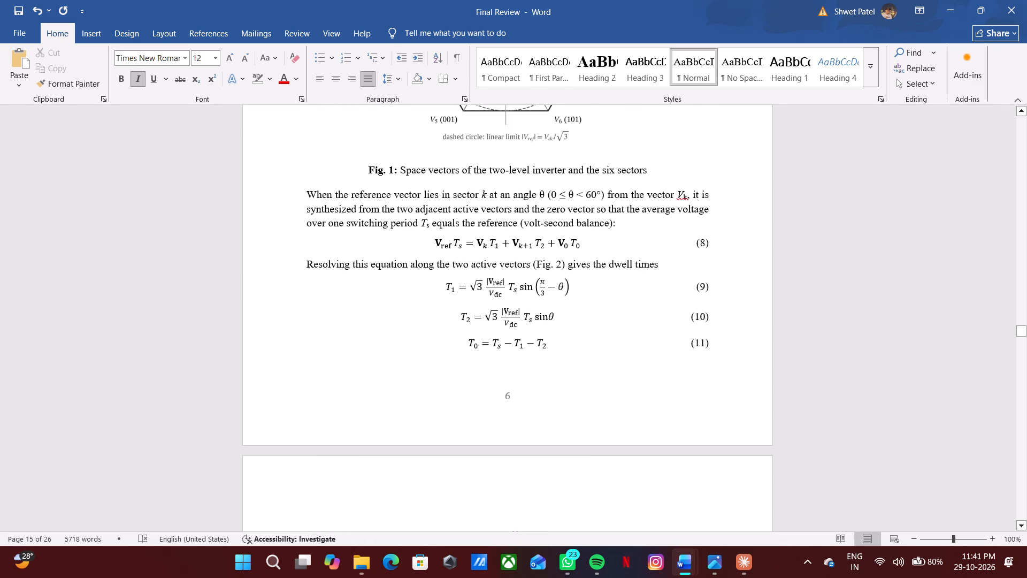
pyautogui.scroll(15, 512, 239)
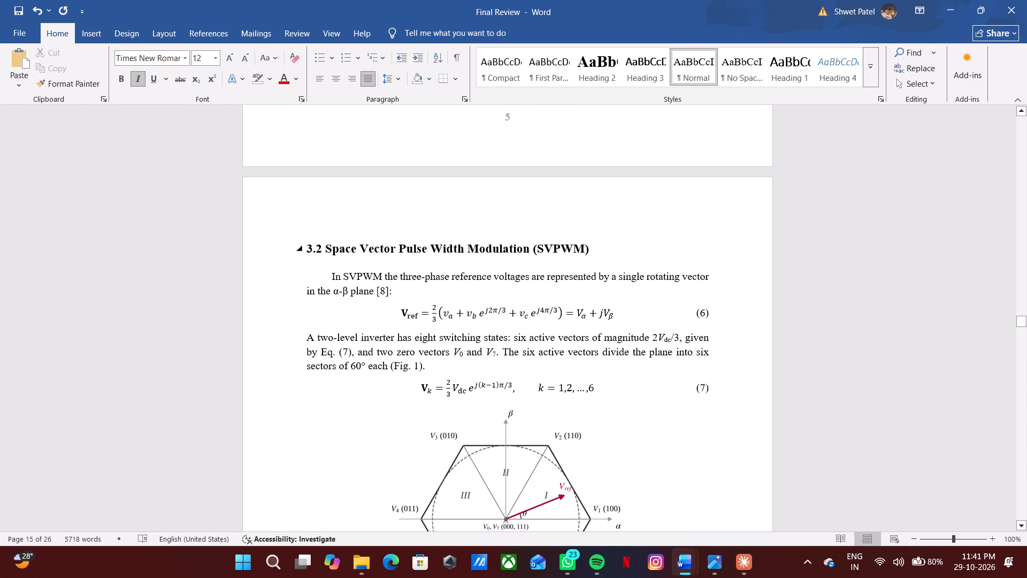
pyautogui.scroll(11, 524, 387)
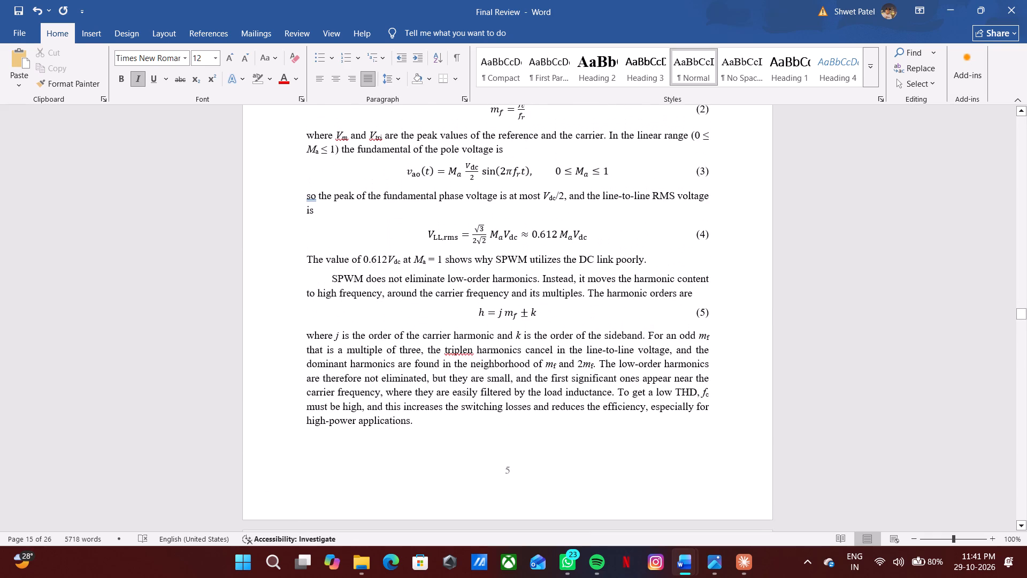
pyautogui.scroll(7, 525, 388)
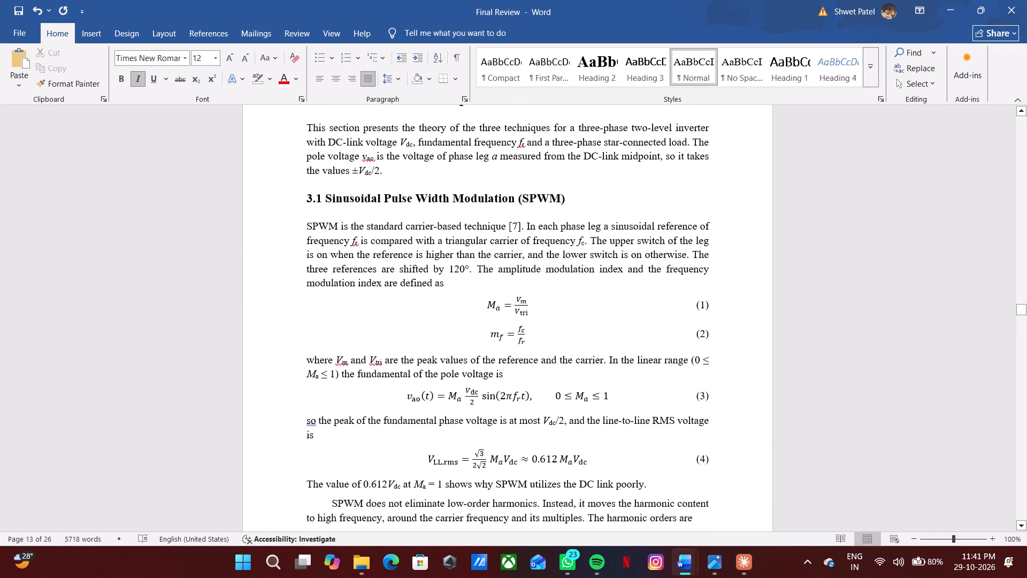
pyautogui.scroll(16, 525, 388)
pyautogui.scroll(14, 525, 387)
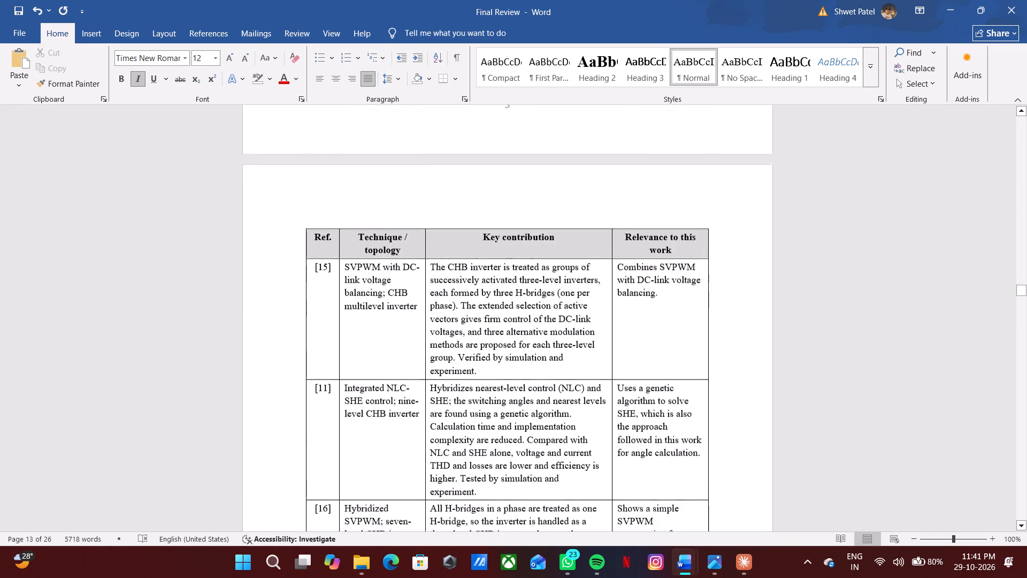
pyautogui.scroll(2, 548, 381)
# Check the equations, text and tables from Section 3.1 through Section 4.4 and Table 5 for remaining hatted V symbols.
pyautogui.scroll(-20, 649, 382)
pyautogui.scroll(-17, 649, 382)
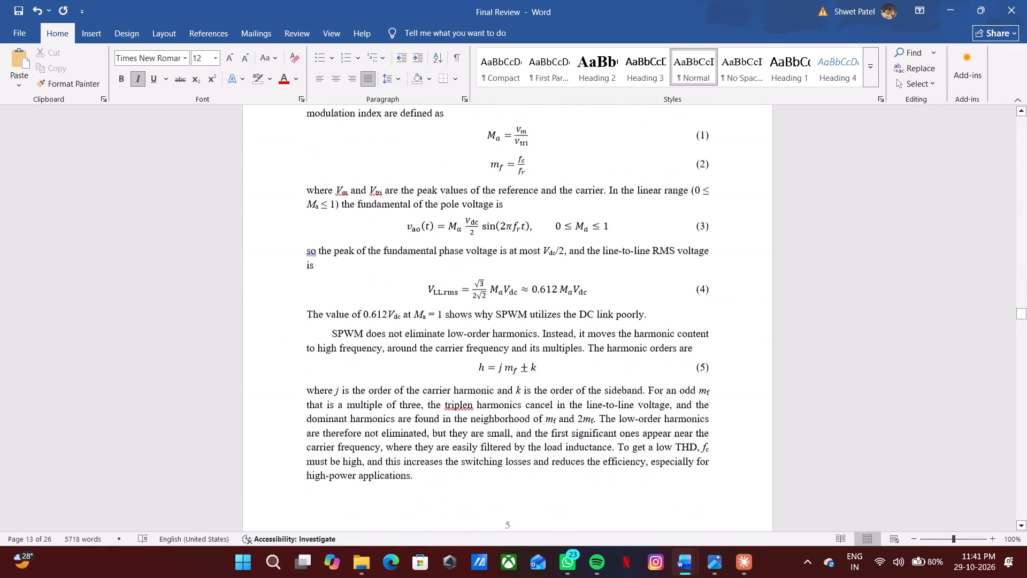
pyautogui.scroll(-15, 520, 326)
pyautogui.scroll(-10, 586, 347)
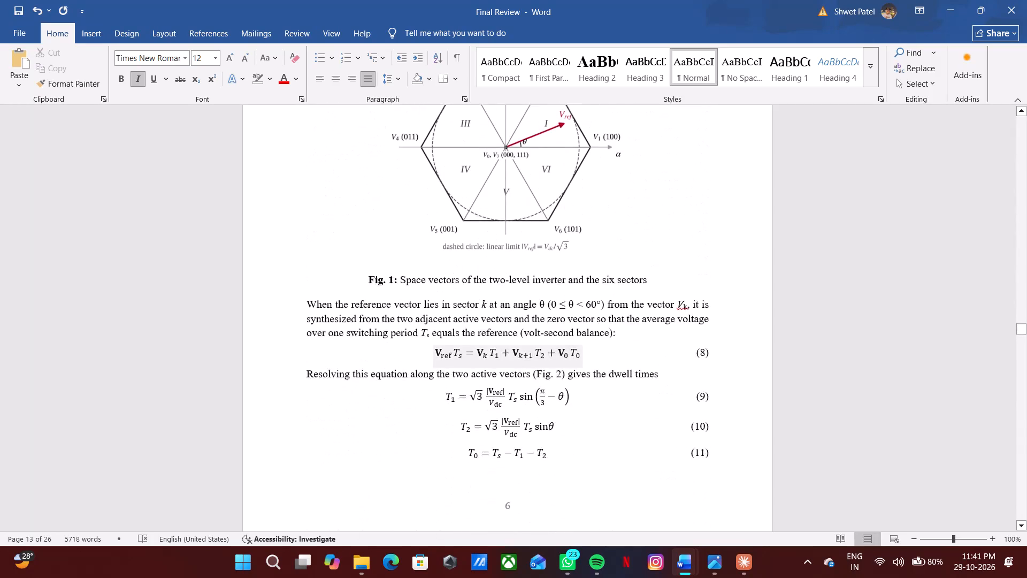
pyautogui.scroll(-12, 586, 347)
pyautogui.scroll(-12, 586, 356)
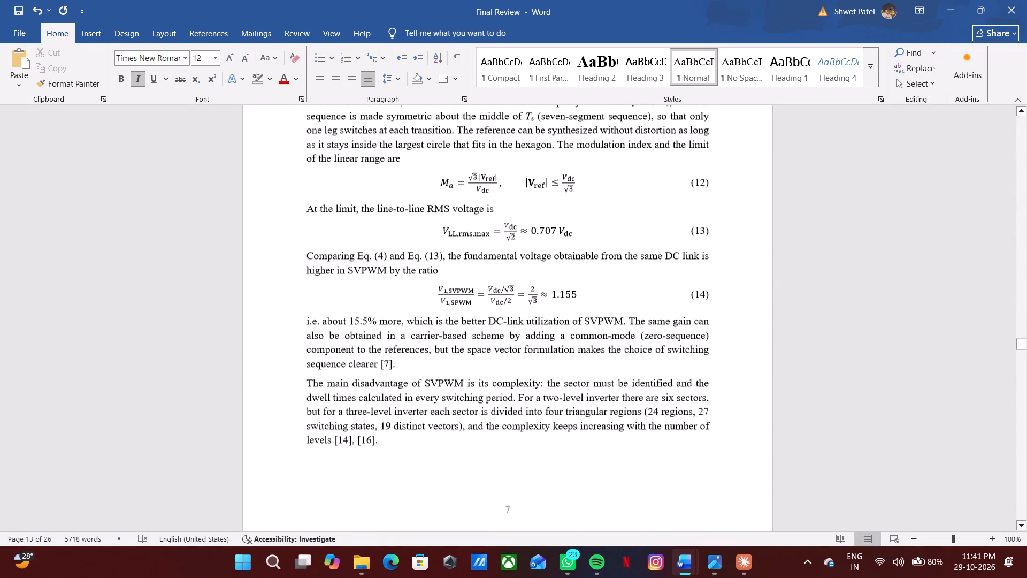
pyautogui.scroll(-17, 585, 361)
pyautogui.scroll(-20, 579, 379)
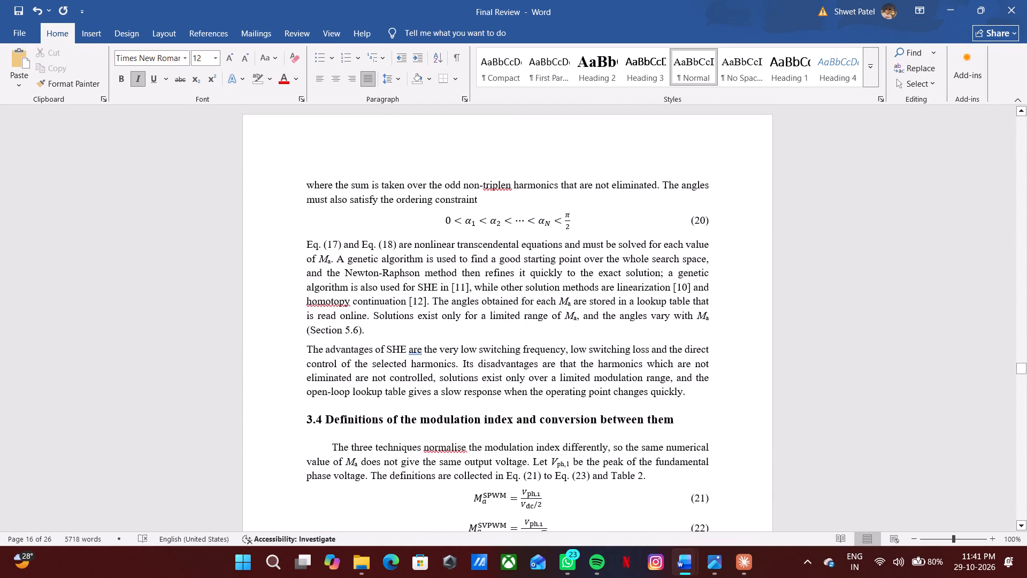
pyautogui.scroll(-12, 578, 397)
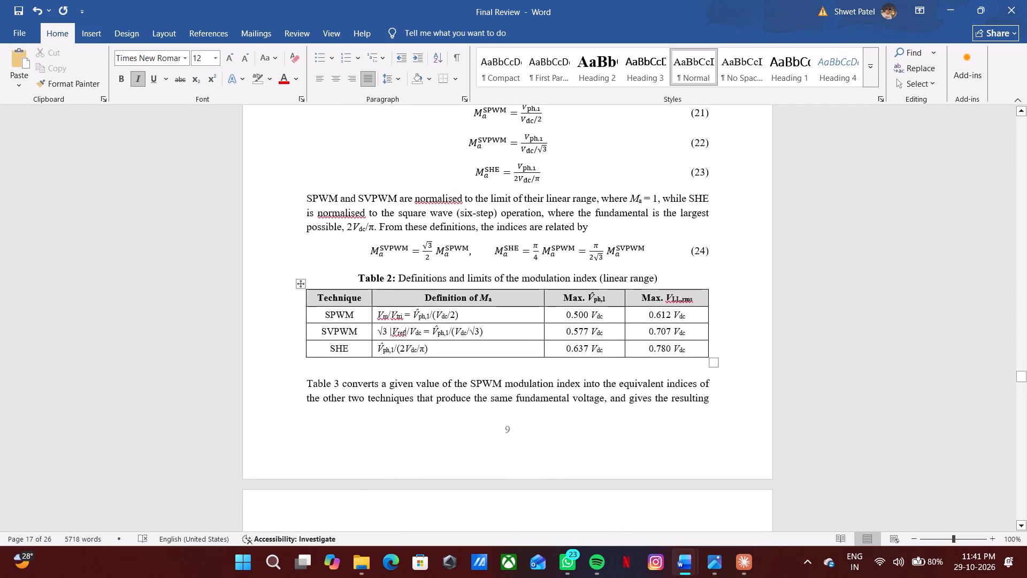
pyautogui.scroll(-18, 575, 404)
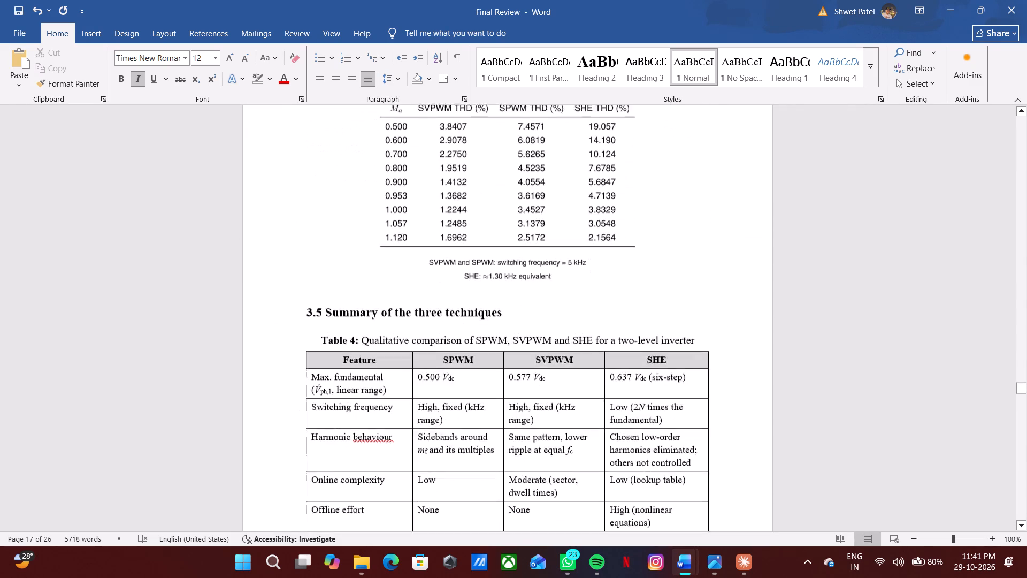
pyautogui.scroll(-18, 574, 403)
pyautogui.scroll(-3, 574, 402)
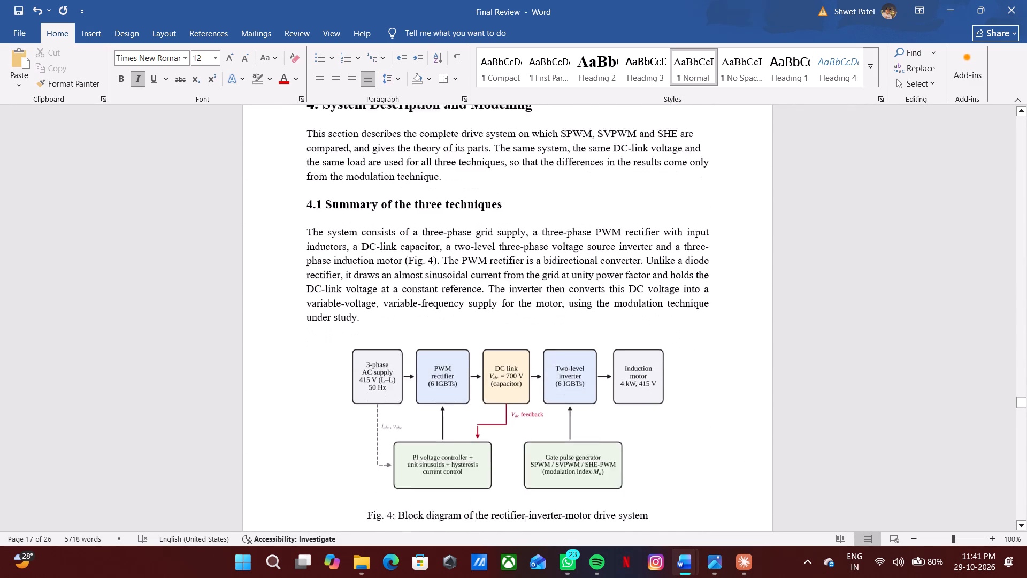
pyautogui.scroll(-19, 574, 402)
pyautogui.scroll(-4, 573, 405)
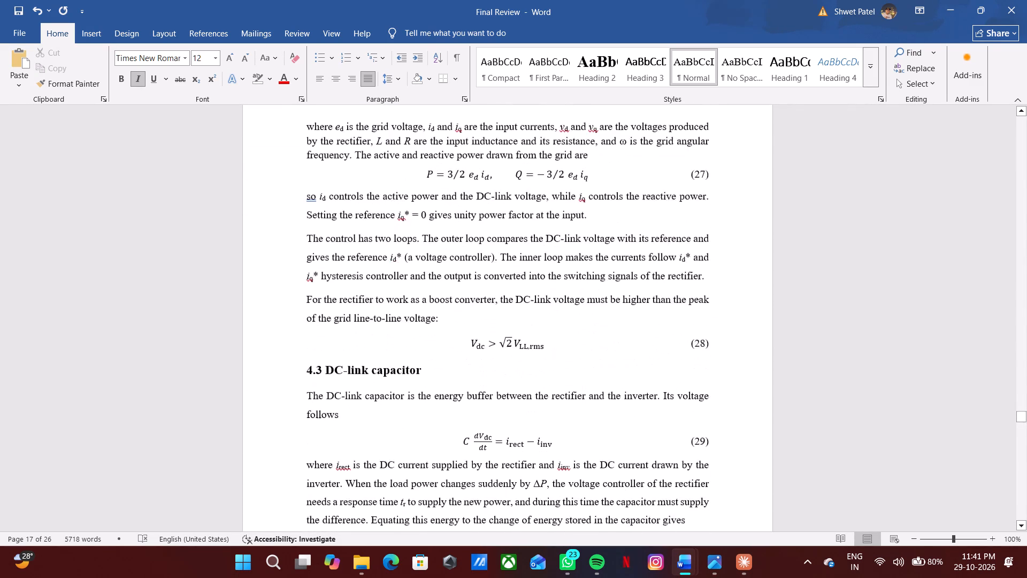
pyautogui.scroll(-18, 572, 412)
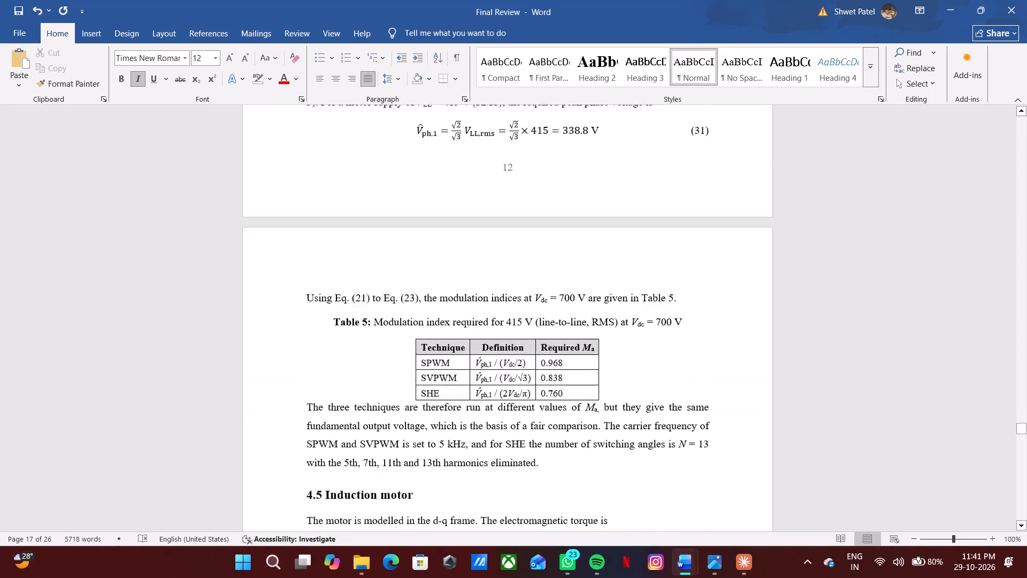
pyautogui.scroll(-3, 573, 402)
# Remove the hat from the V of V_ph,1 in the Max. fundamental row of Table 4.
pyautogui.scroll(13, 572, 395)
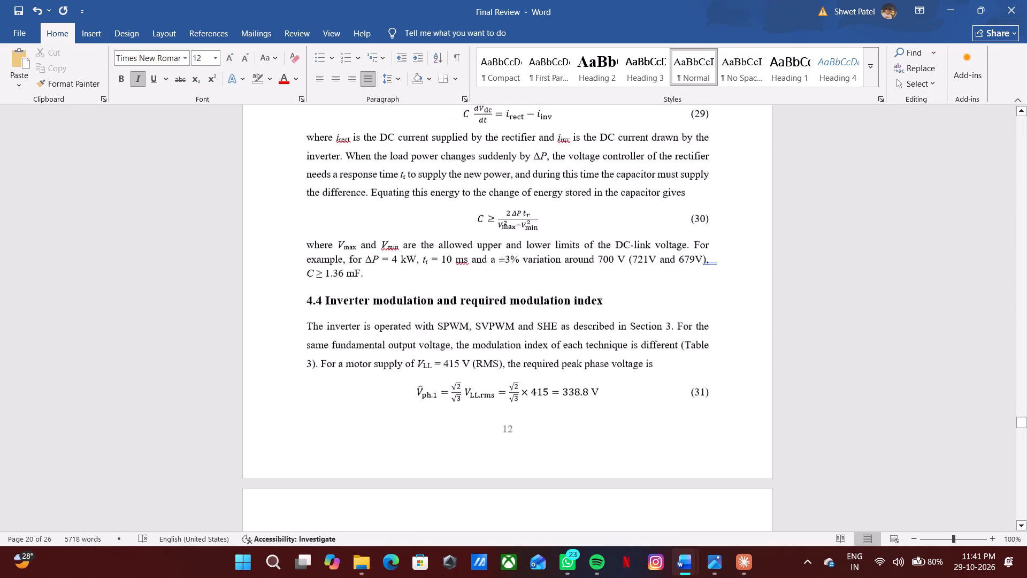
pyautogui.scroll(20, 572, 391)
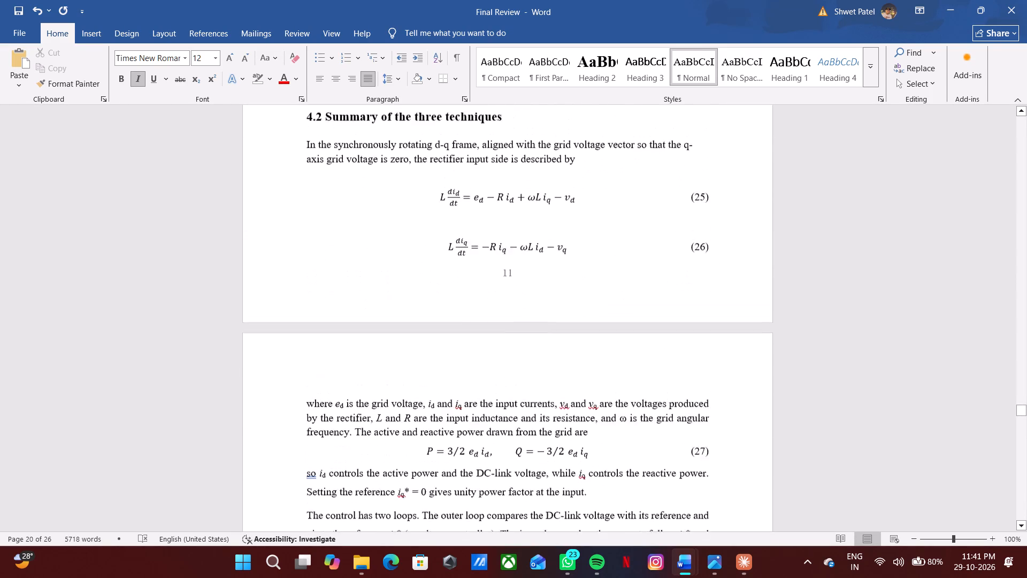
pyautogui.scroll(13, 572, 391)
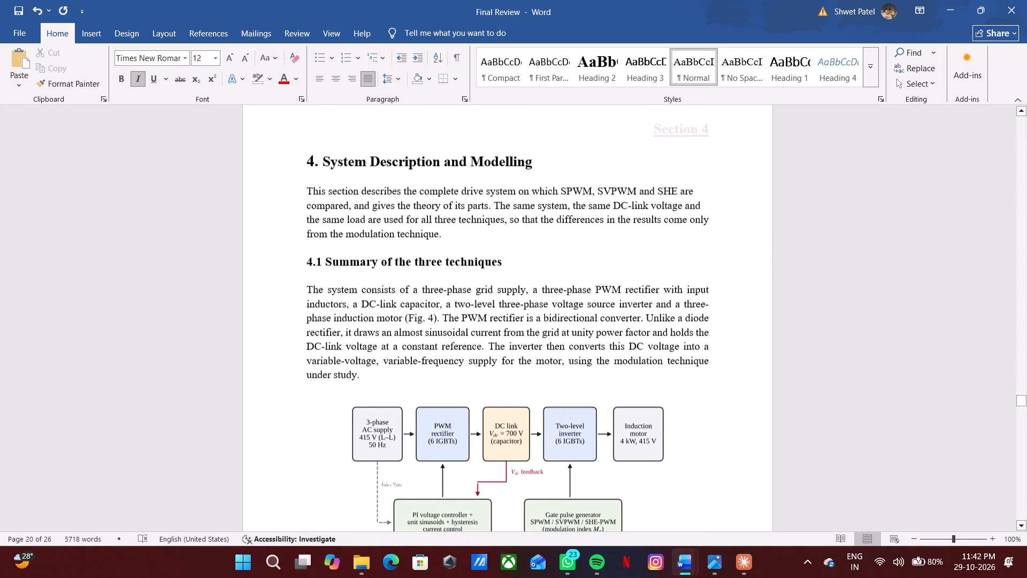
pyautogui.scroll(4, 572, 389)
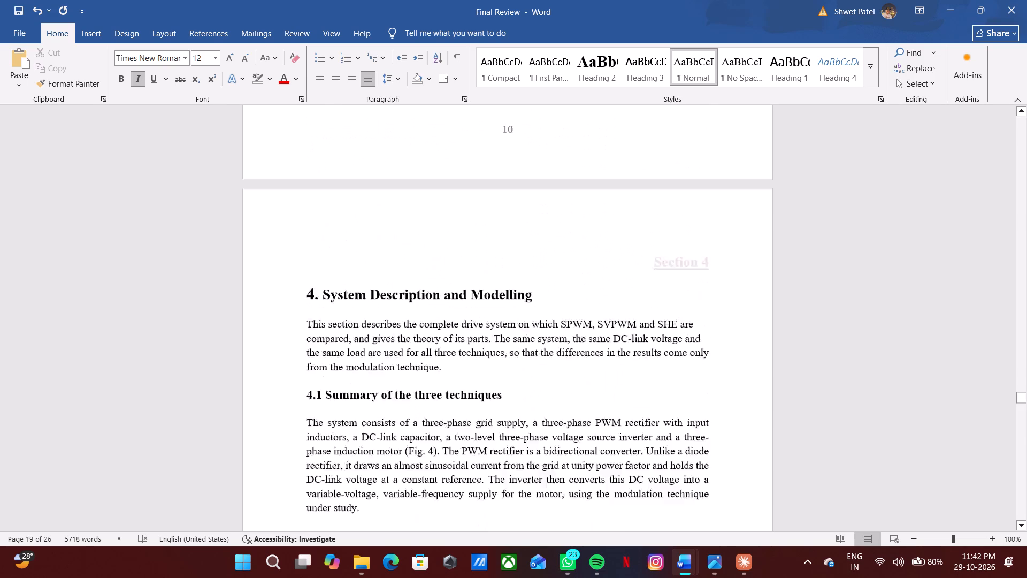
pyautogui.scroll(10, 572, 389)
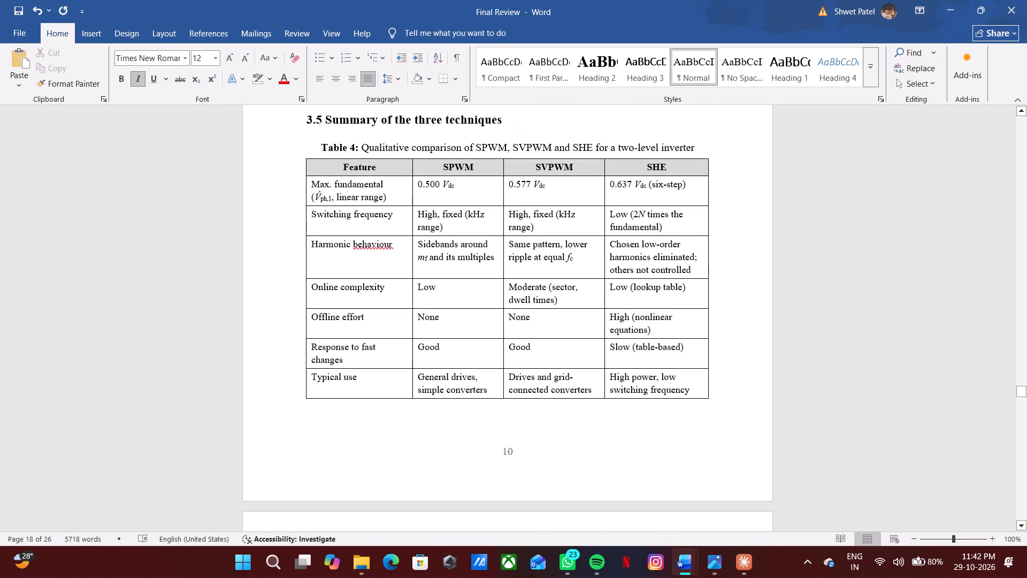
pyautogui.scroll(6, 571, 389)
pyautogui.scroll(-5, 571, 389)
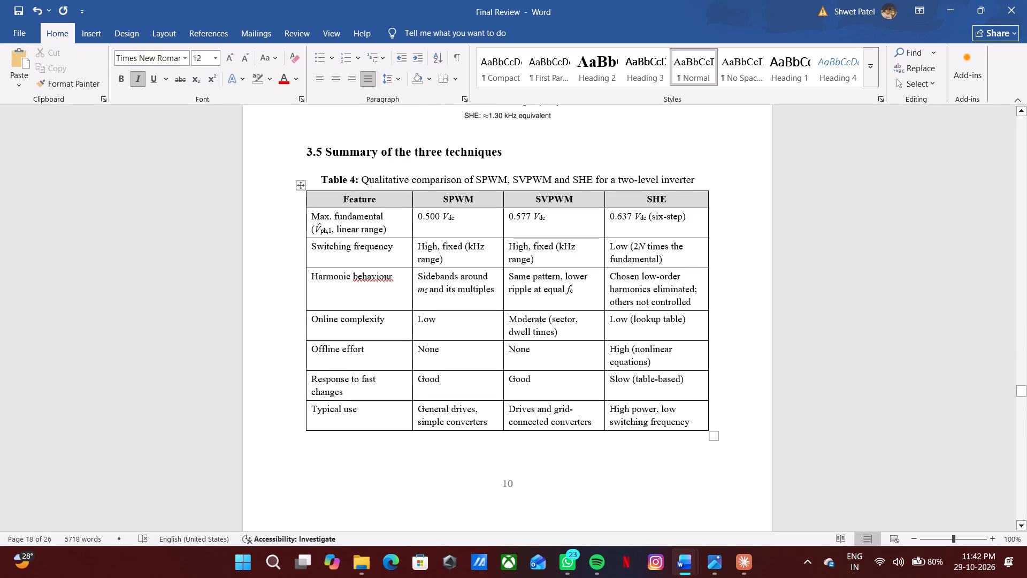
pyautogui.doubleClick(320, 229)
pyautogui.click(323, 229)
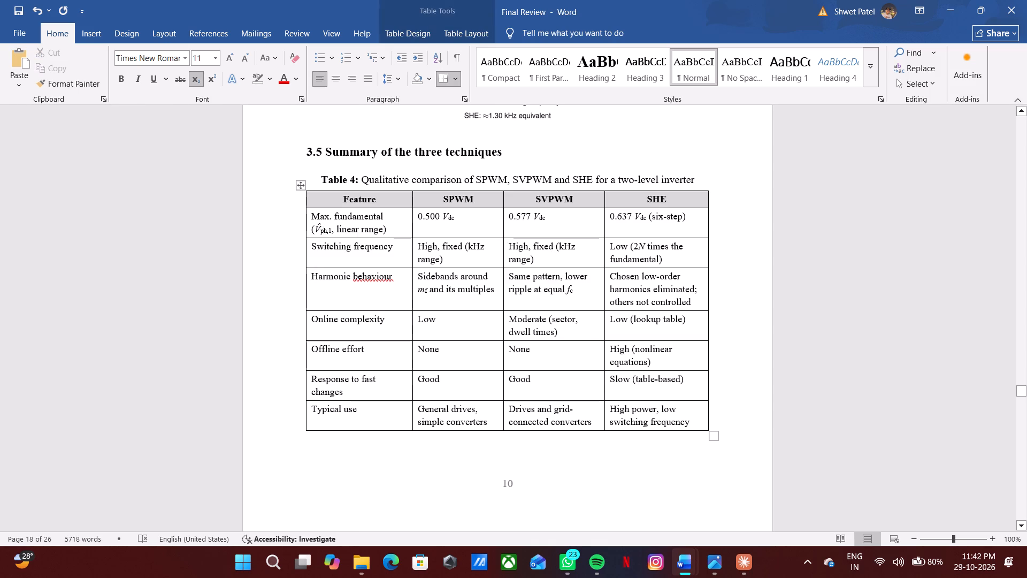
pyautogui.press('Left')
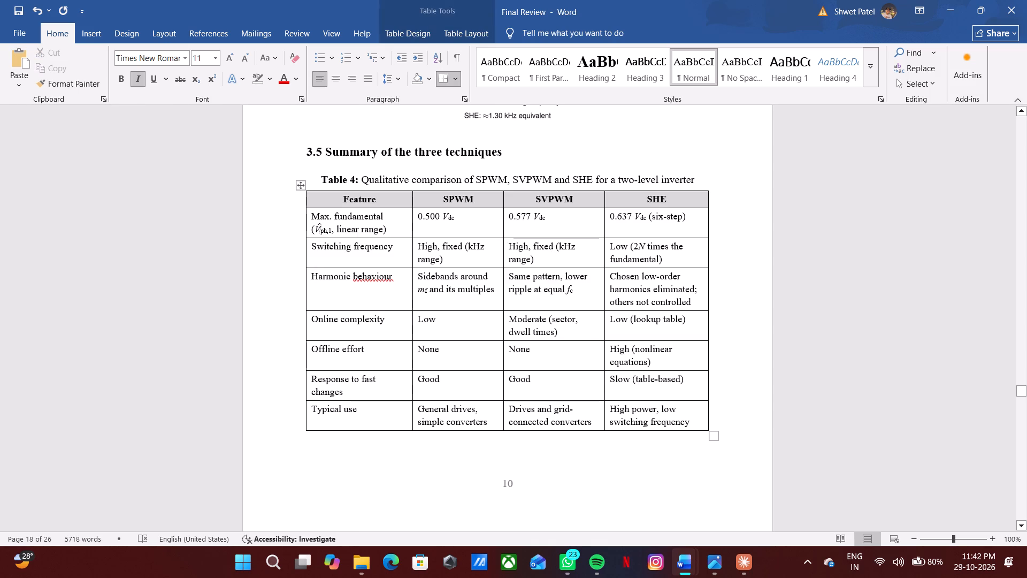
pyautogui.press('BackSpace')
# Remove the hat from the V of V_ph,1 in the SPWM row's definition of Ma in Table 2.
pyautogui.scroll(4, 744, 291)
pyautogui.scroll(3, 722, 347)
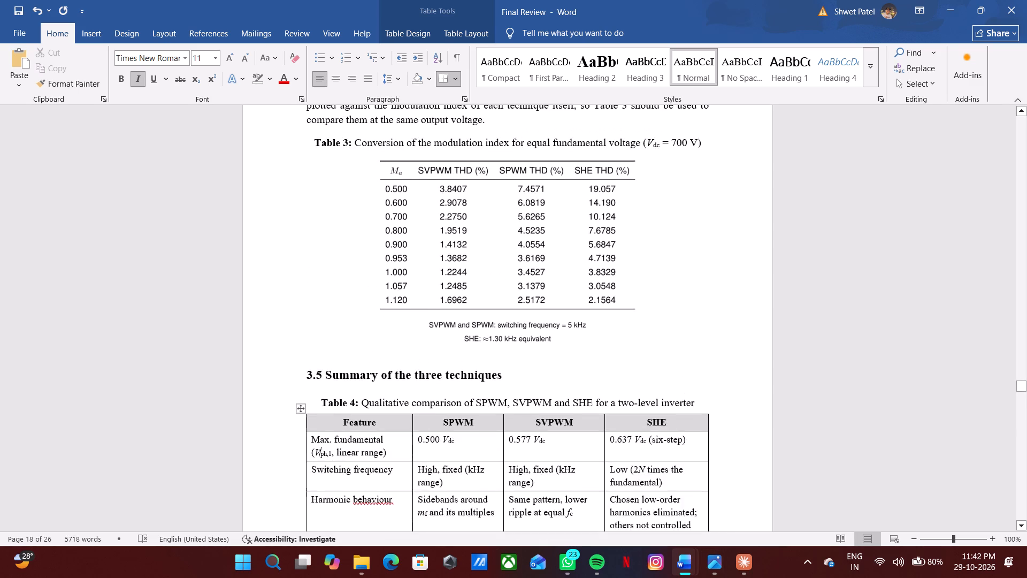
pyautogui.scroll(7, 719, 353)
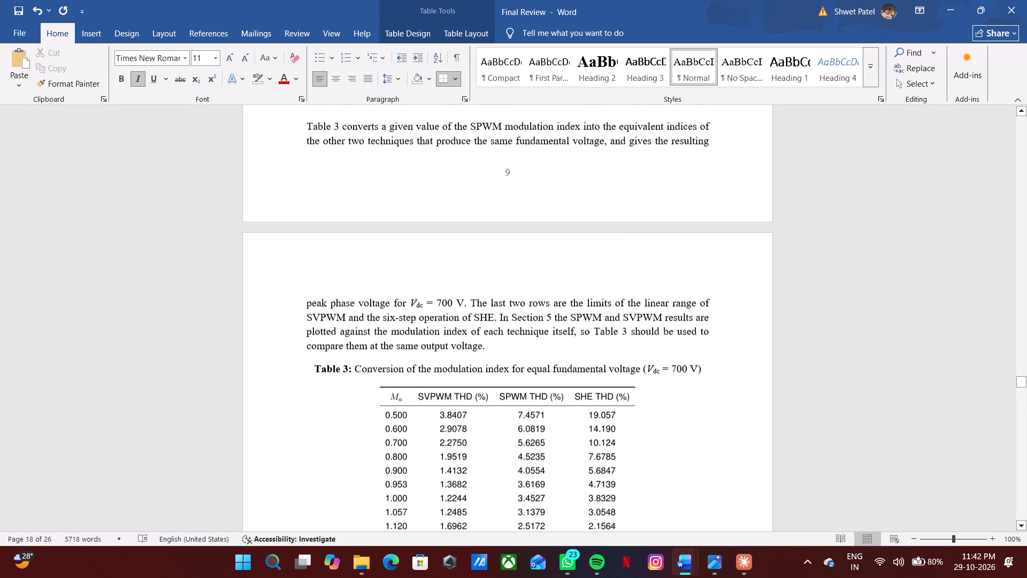
pyautogui.scroll(4, 706, 379)
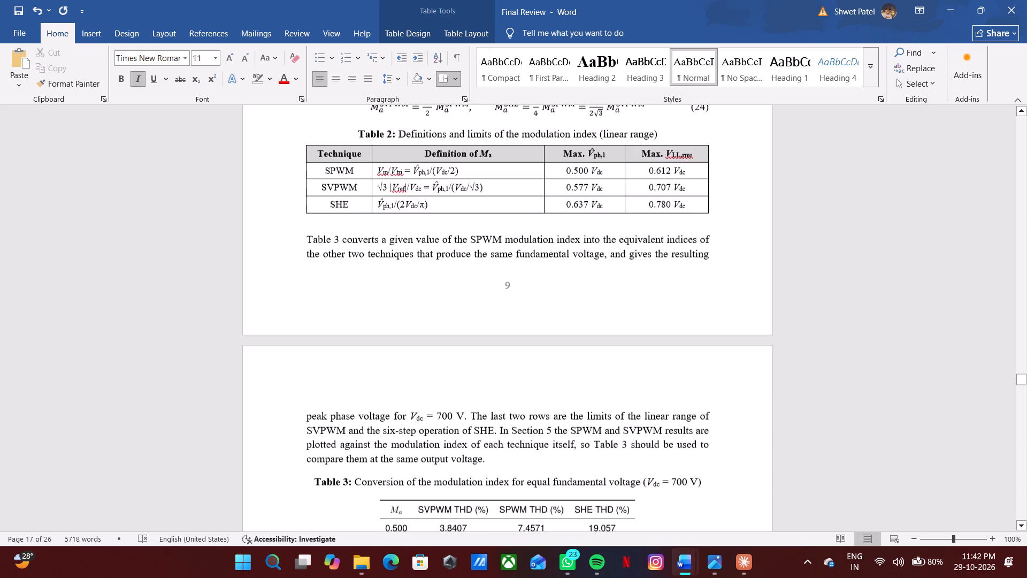
pyautogui.scroll(2, 704, 386)
pyautogui.scroll(1, 692, 571)
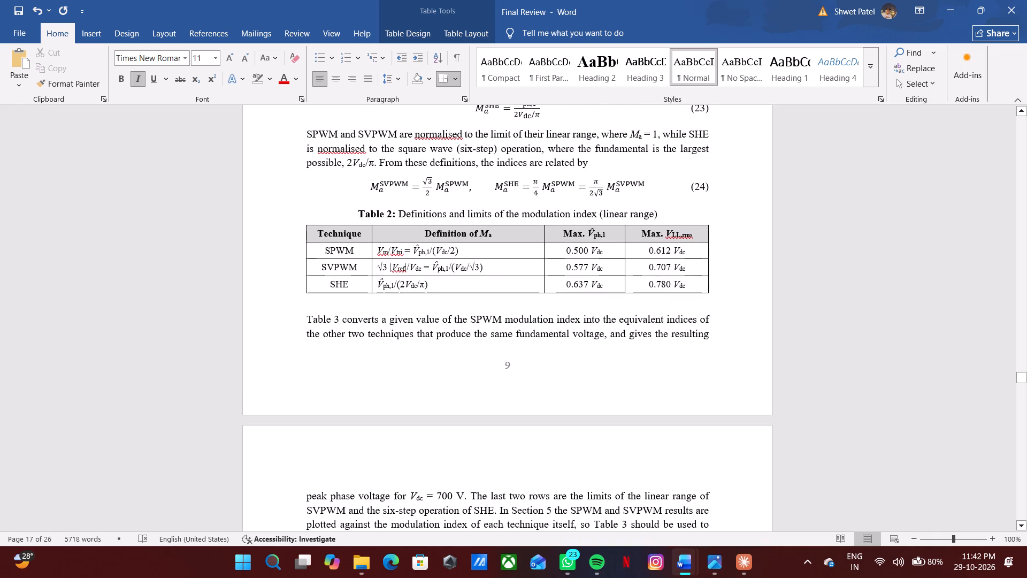
pyautogui.scroll(1, 466, 316)
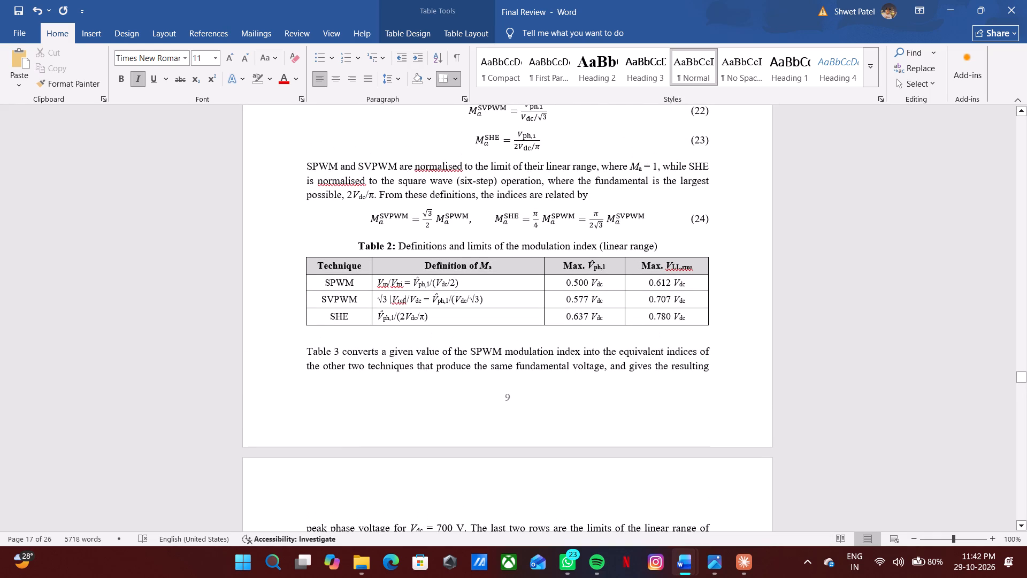
pyautogui.click(419, 278)
pyautogui.press('BackSpace')
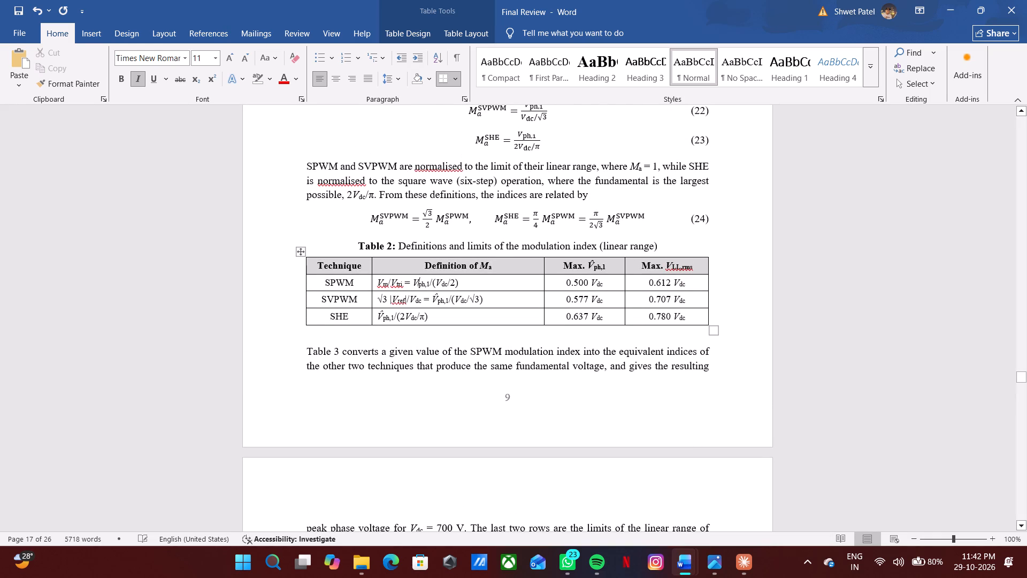
# Replace the hatted V of V_ph,1 with a plain V in the SVPWM row's definition of Ma in Table 2.
pyautogui.click(439, 292)
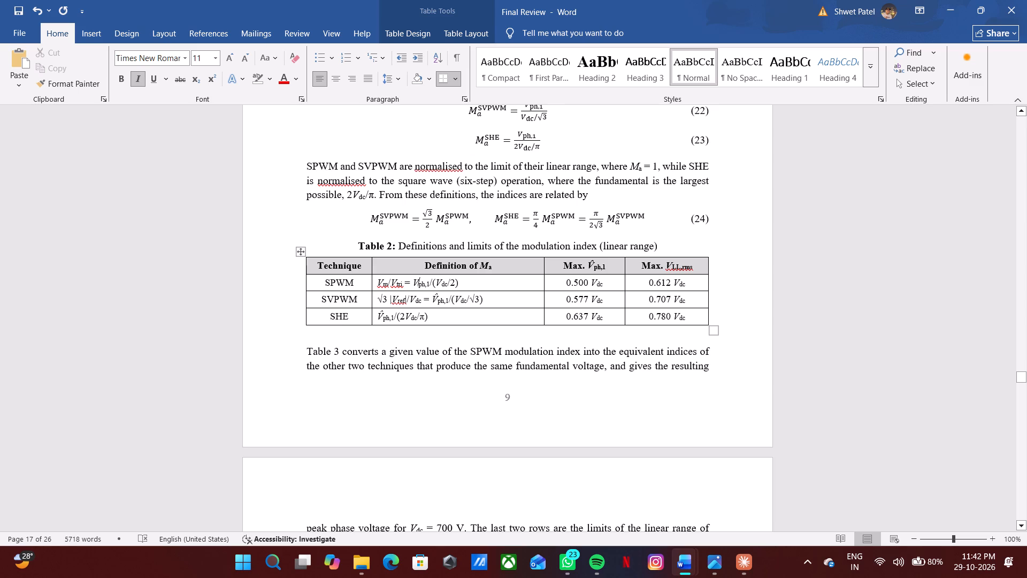
pyautogui.click(441, 296)
pyautogui.press('Left')
pyautogui.press('\\')
pyautogui.click(440, 296)
pyautogui.press('BackSpace')
pyautogui.press('BackSpace')
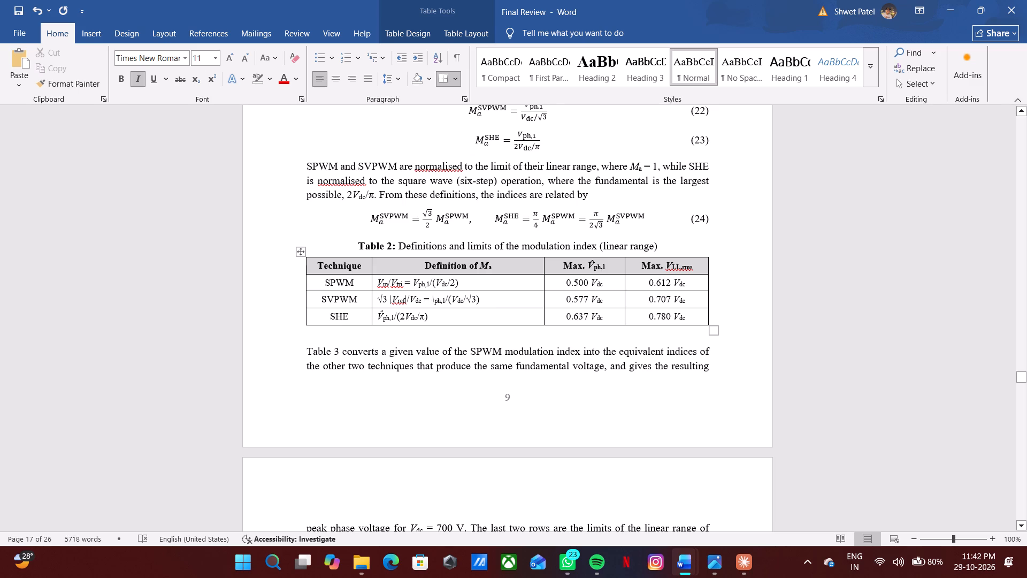
pyautogui.press('Right')
pyautogui.press('BackSpace')
pyautogui.hotkey('shift', 'v')
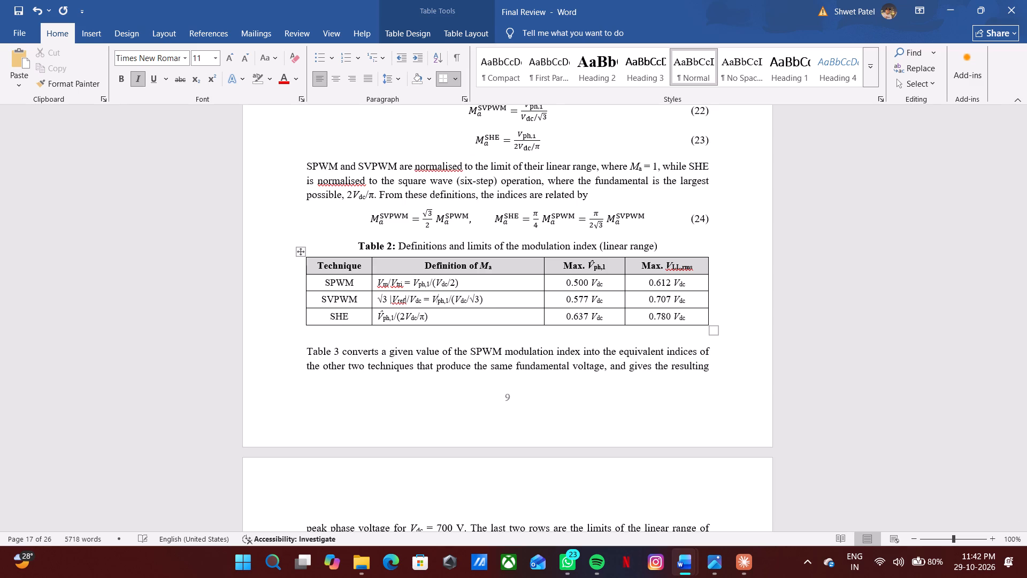
# Remove the hat from the V of V_ph,1 in the SHE row's definition of Ma in Table 2.
pyautogui.click(384, 314)
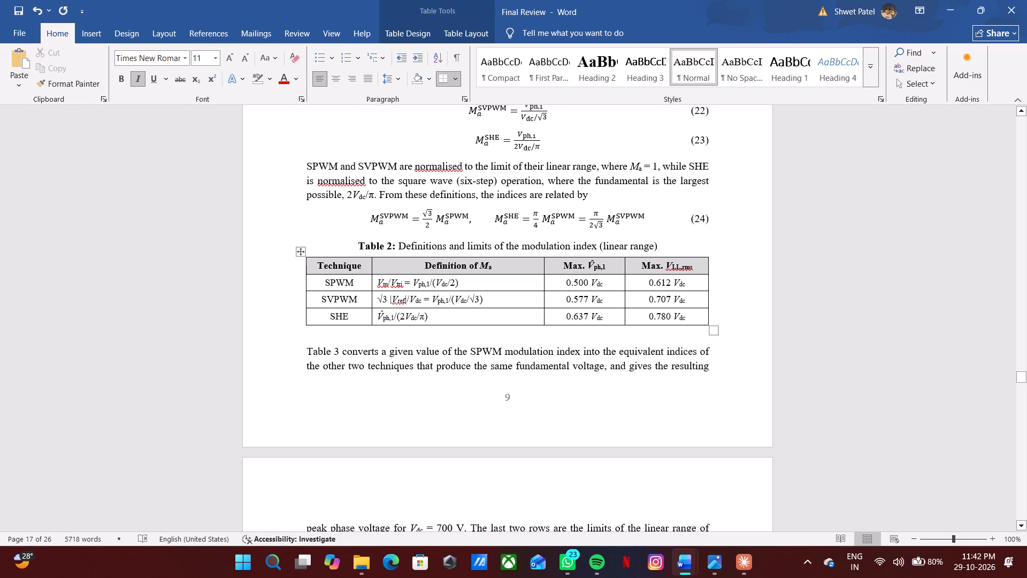
pyautogui.press('BackSpace')
pyautogui.click(437, 341)
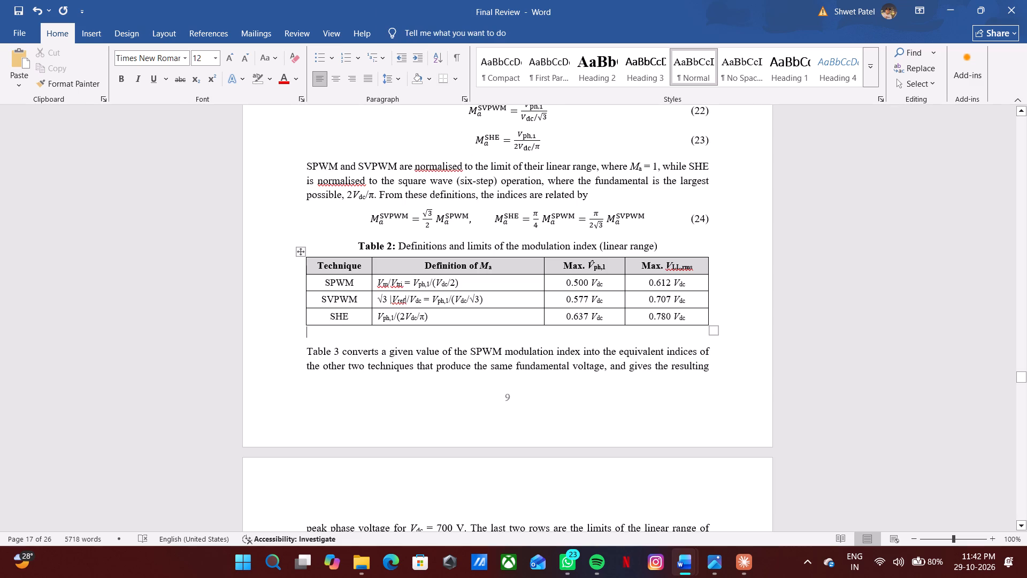
# Remove the hat from the V in the Max. V_ph,1 column heading of Table 2.
pyautogui.scroll(-1, 528, 351)
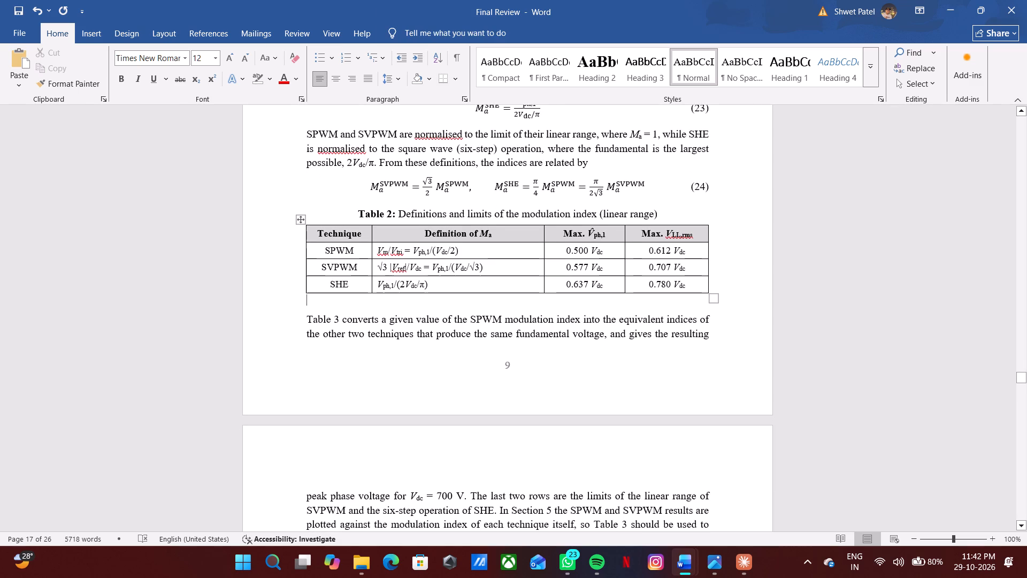
pyautogui.click(591, 229)
pyautogui.press('BackSpace')
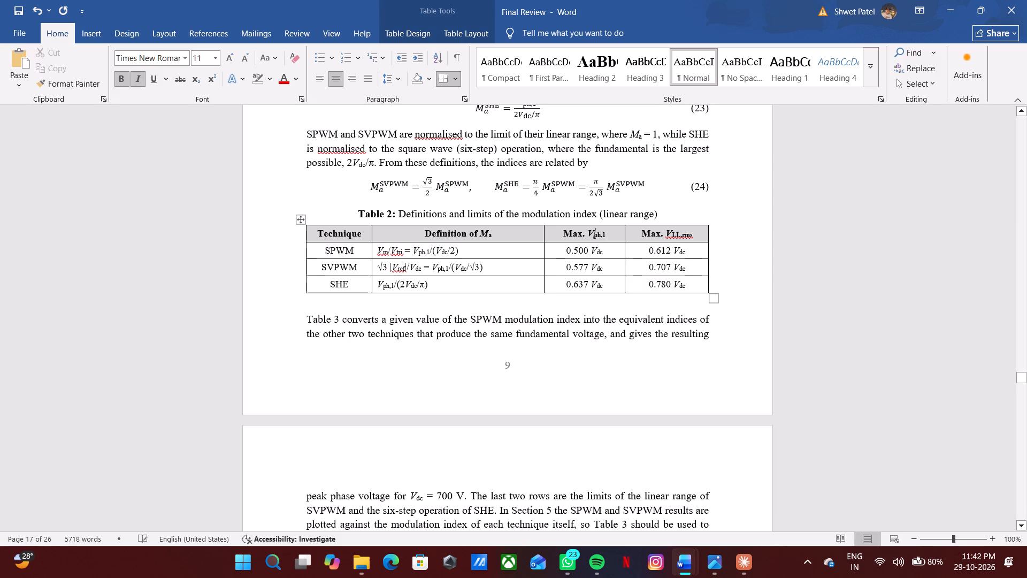
# Check the text, tables and equations from Table 3 through equation (31) in Section 4.4 for remaining hatted V symbols.
pyautogui.scroll(-5, 551, 316)
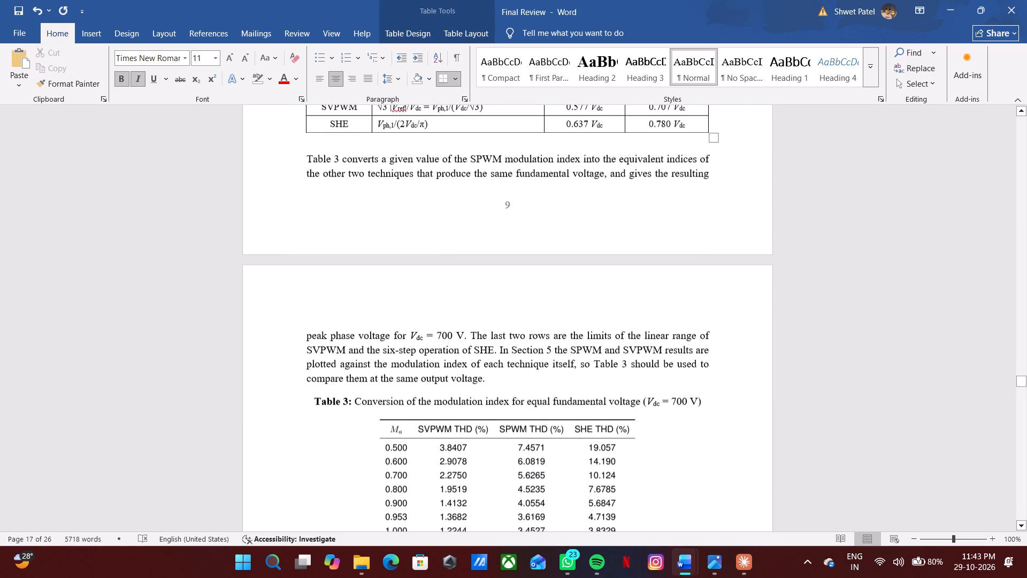
pyautogui.scroll(-5, 236, 217)
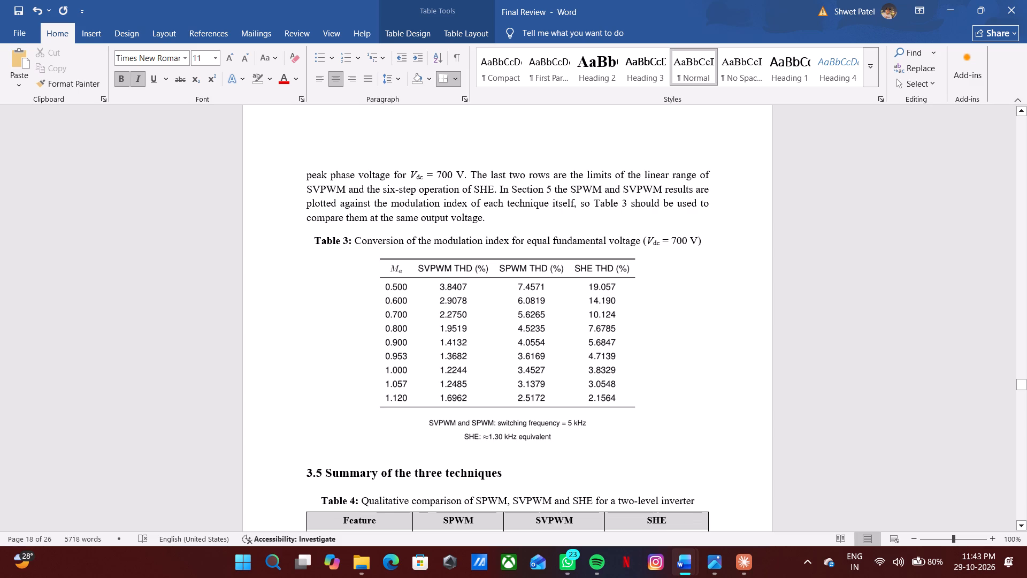
pyautogui.scroll(-3, 247, 238)
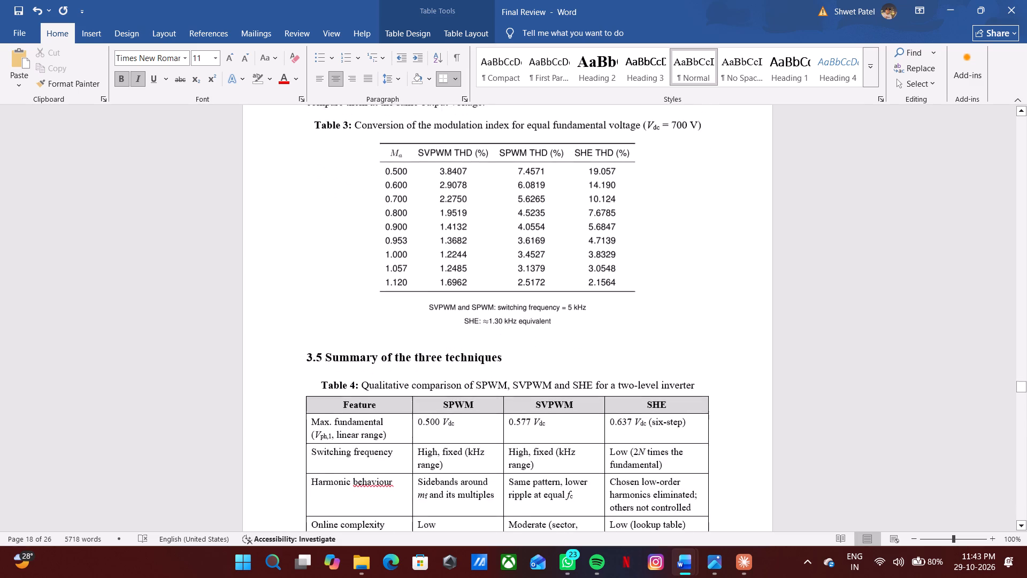
pyautogui.scroll(-4, 246, 238)
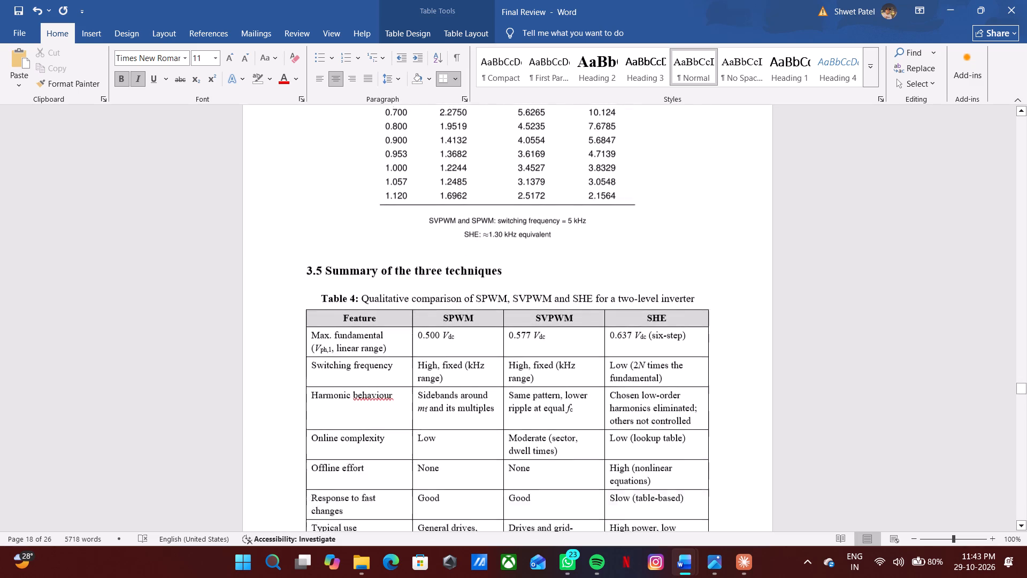
pyautogui.scroll(-20, 245, 237)
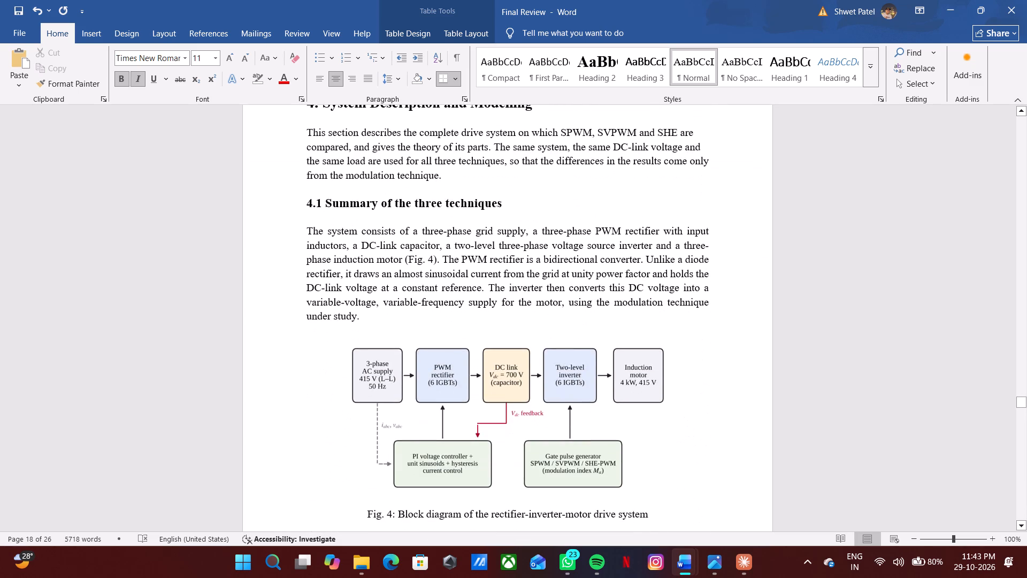
pyautogui.scroll(-11, 246, 239)
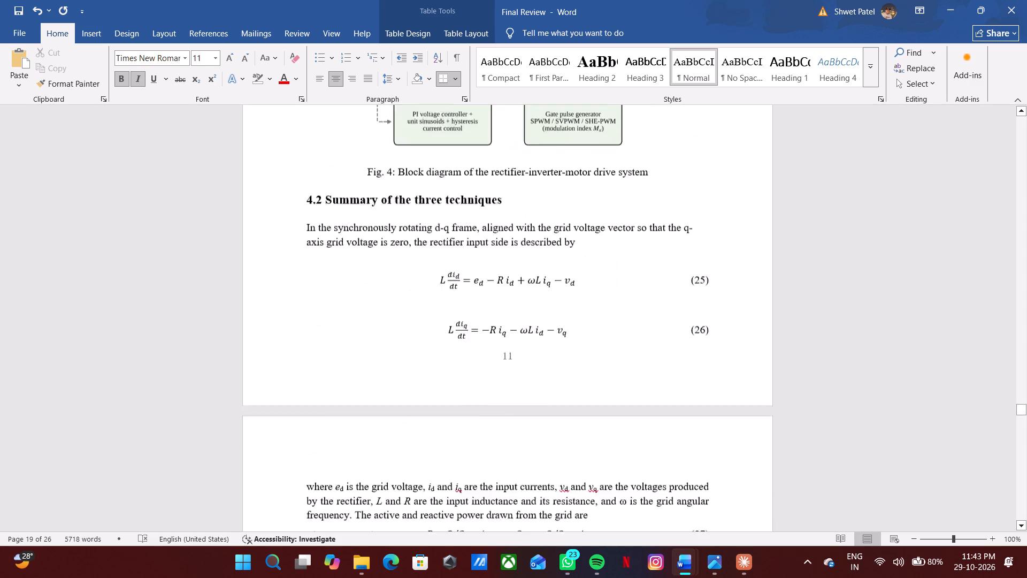
pyautogui.scroll(-11, 259, 239)
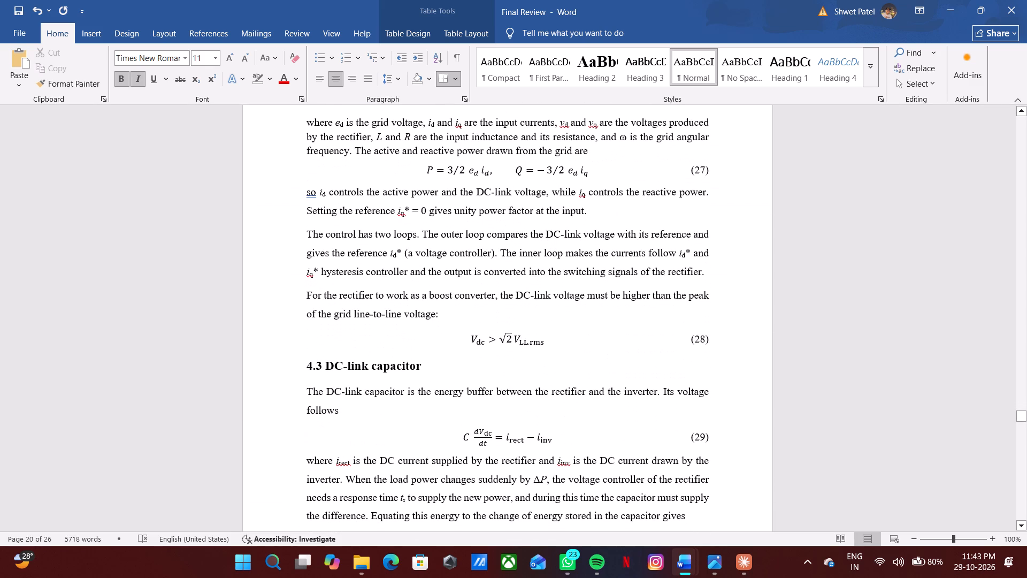
pyautogui.scroll(-3, 572, 187)
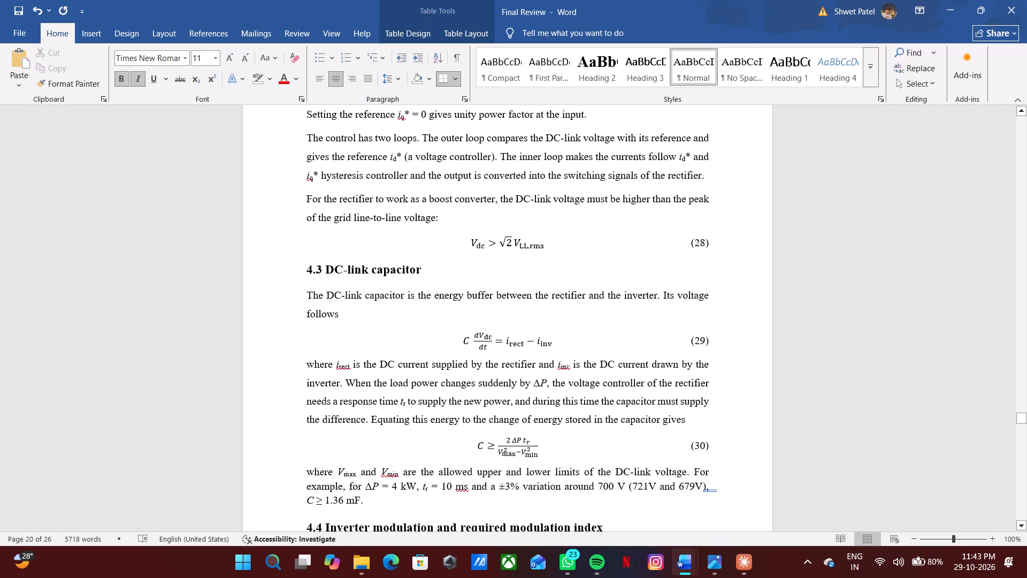